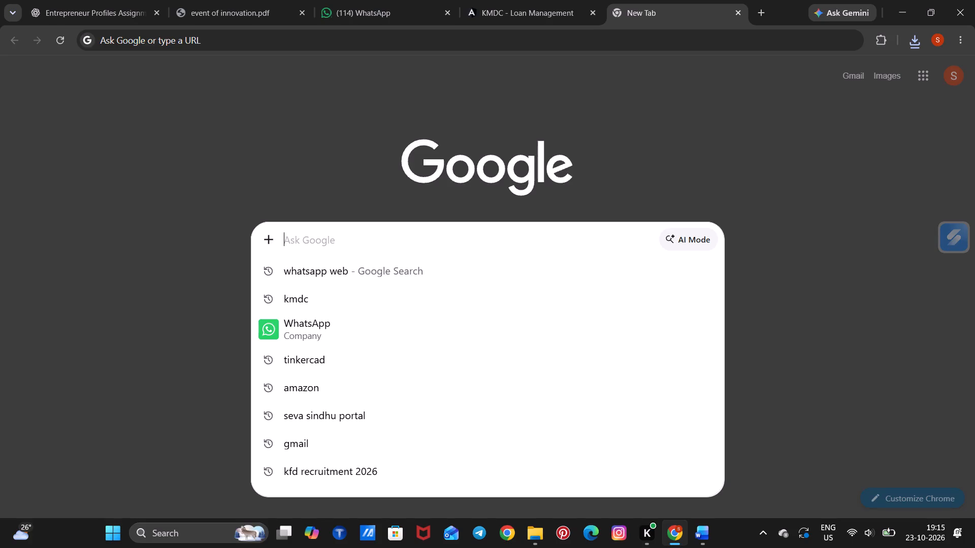
Search for the iLovePDF PDF to Word converter and open its page.
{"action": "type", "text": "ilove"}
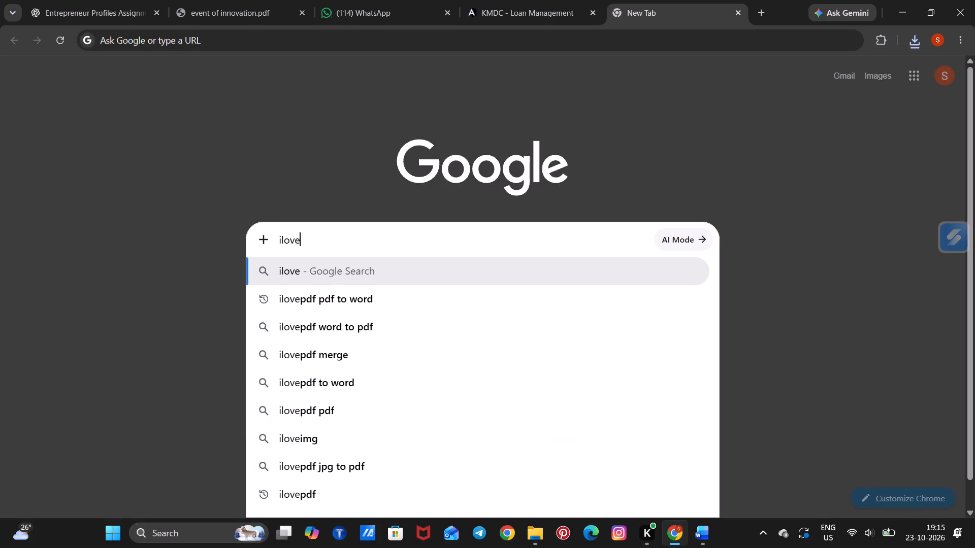
{"action": "left_click", "coordinate": [355, 299]}
{"action": "left_click", "coordinate": [291, 200]}
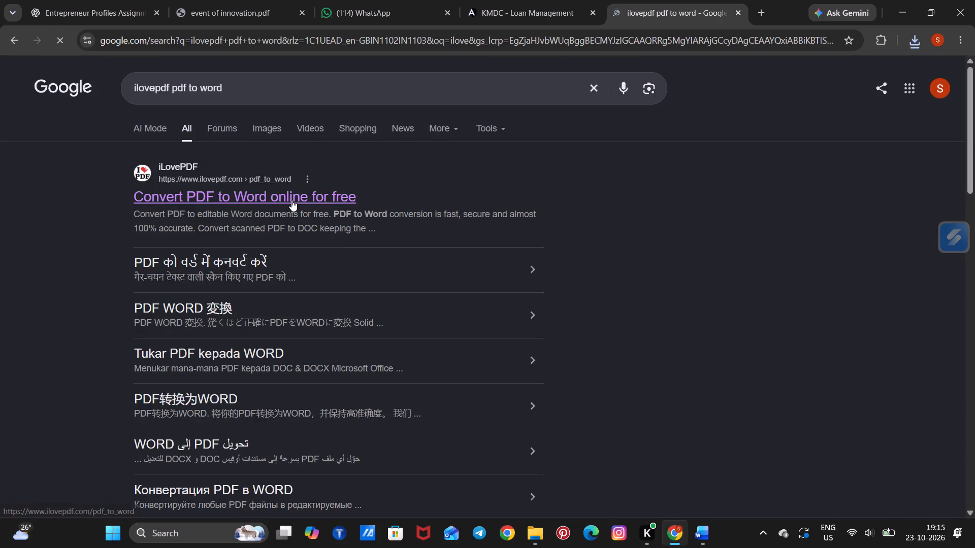
Convert front sheet_CN.pdf from the Downloads folder to Word without OCR and download the result.
{"action": "left_click", "coordinate": [516, 232]}
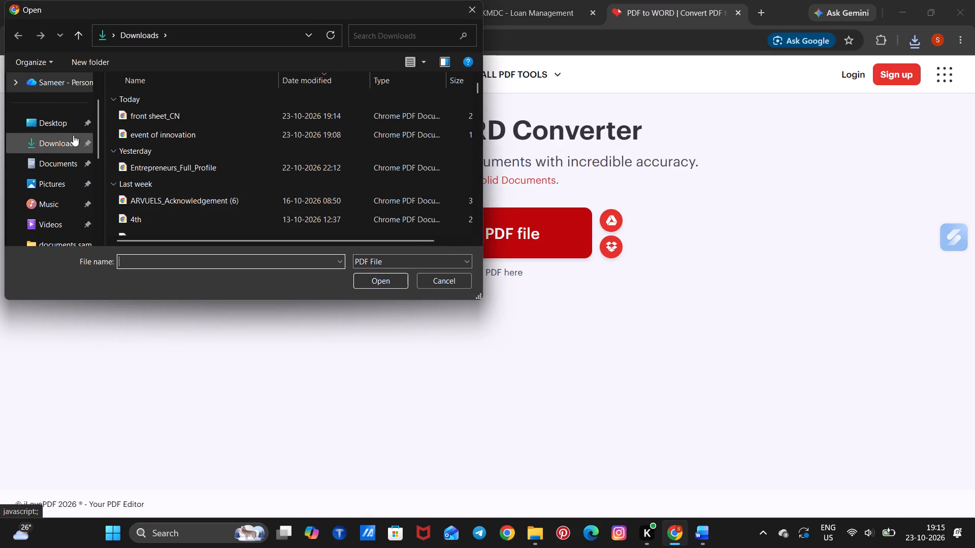
{"action": "left_click", "coordinate": [62, 143]}
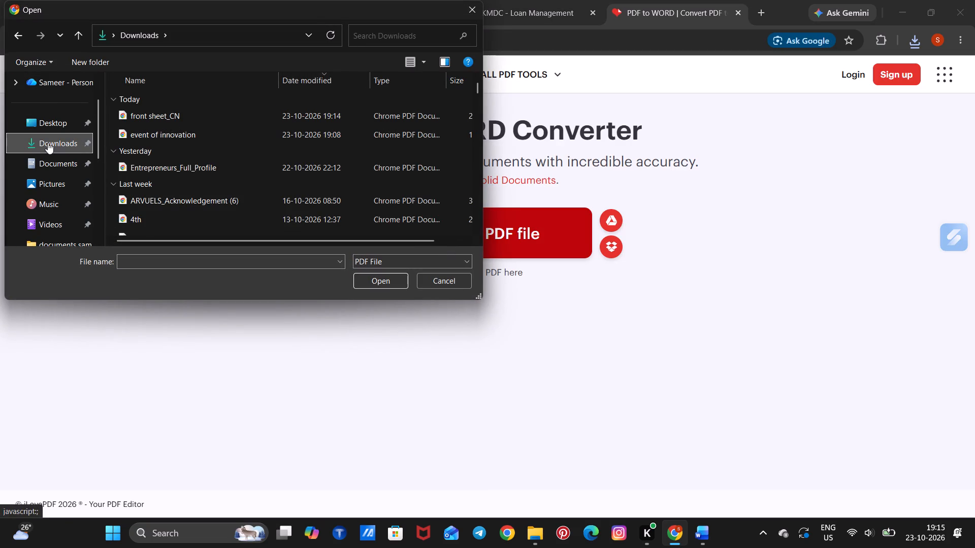
{"action": "left_click", "coordinate": [160, 112]}
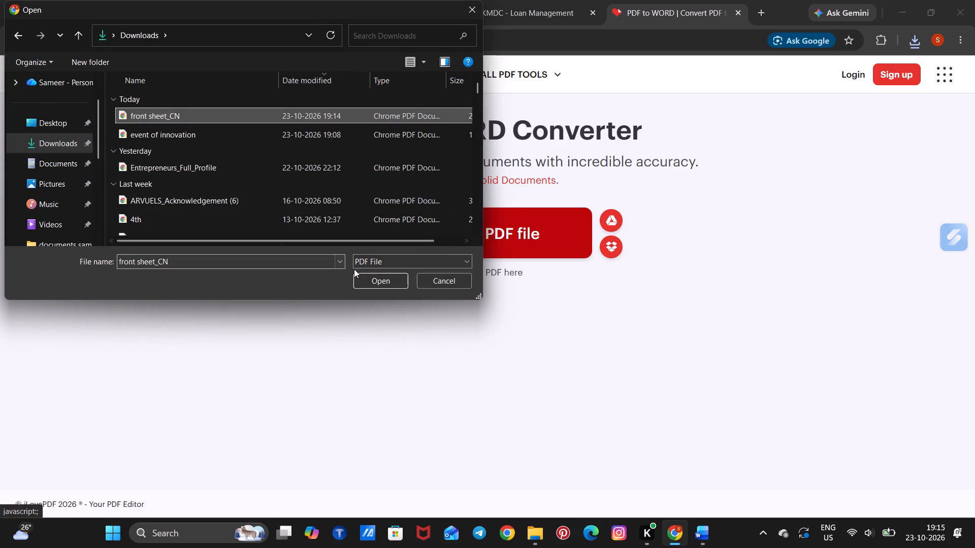
{"action": "left_click", "coordinate": [376, 286]}
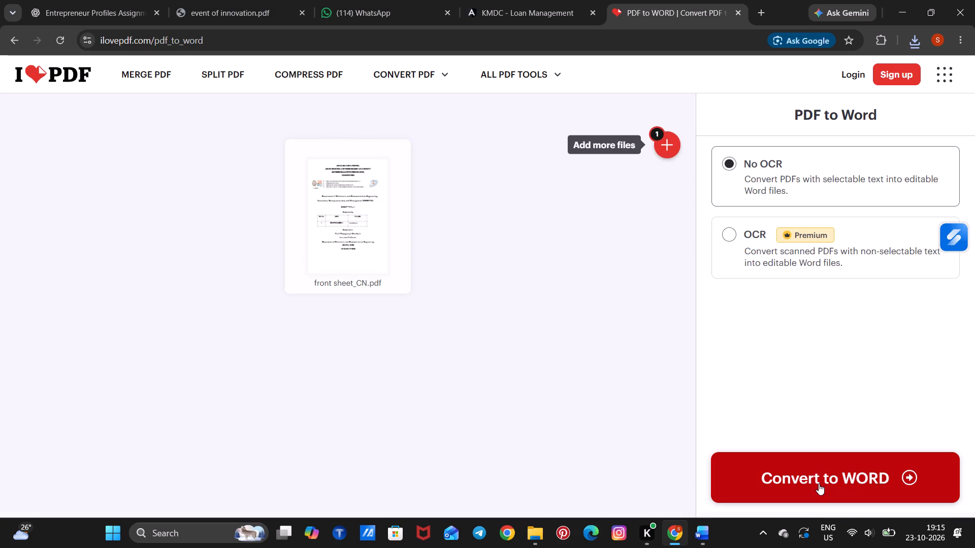
{"action": "left_click", "coordinate": [786, 480]}
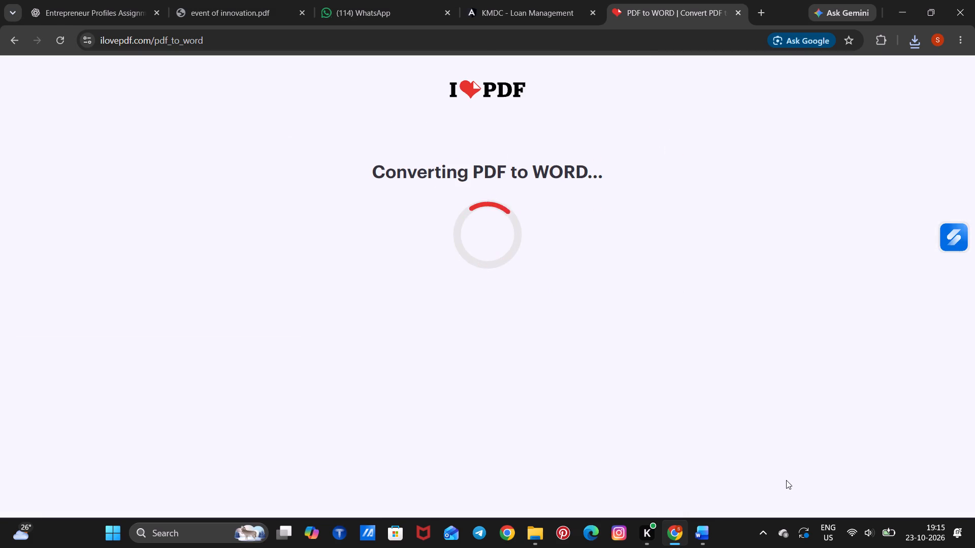
{"action": "left_click", "coordinate": [530, 184]}
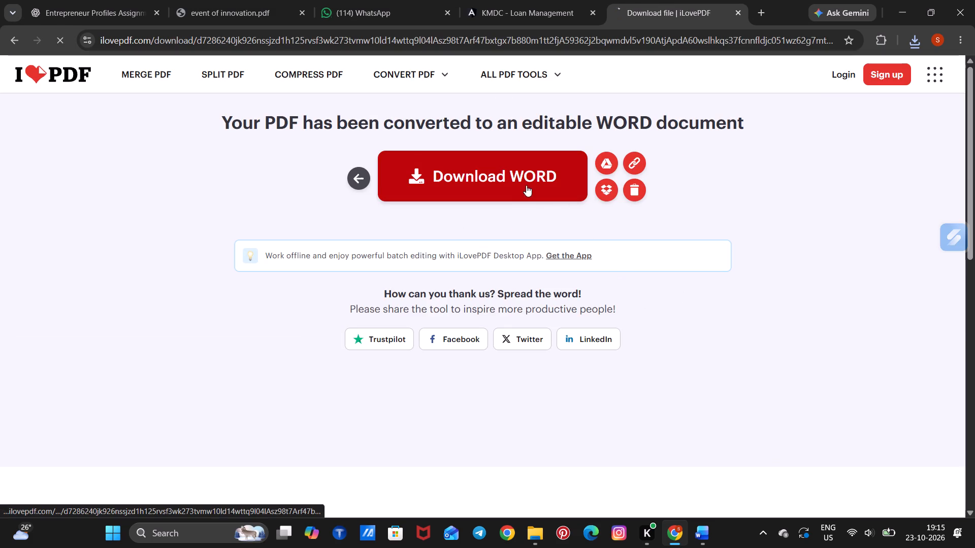
Open the downloaded front sheet_CN document in Word for editing.
{"action": "left_click", "coordinate": [915, 44]}
{"action": "left_click", "coordinate": [883, 95]}
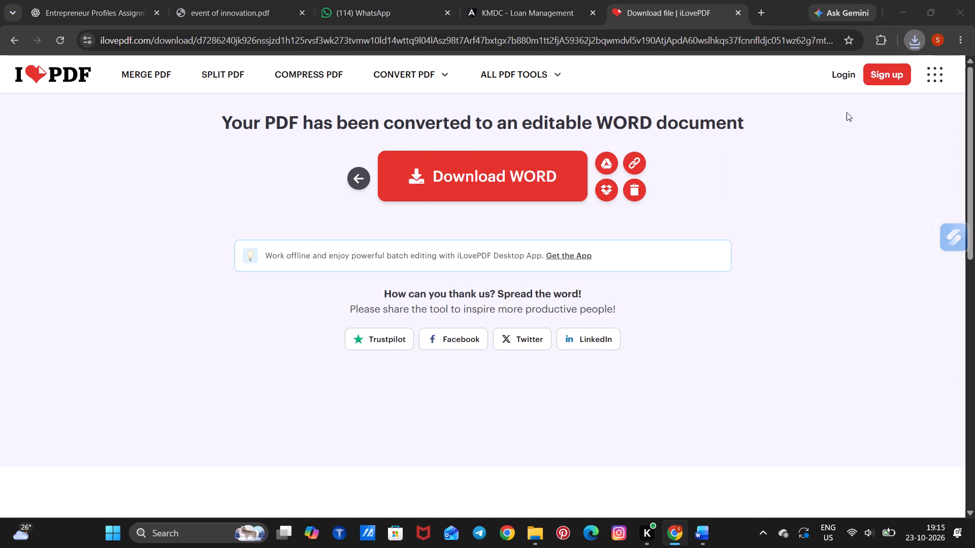
{"action": "double_click", "coordinate": [187, 139]}
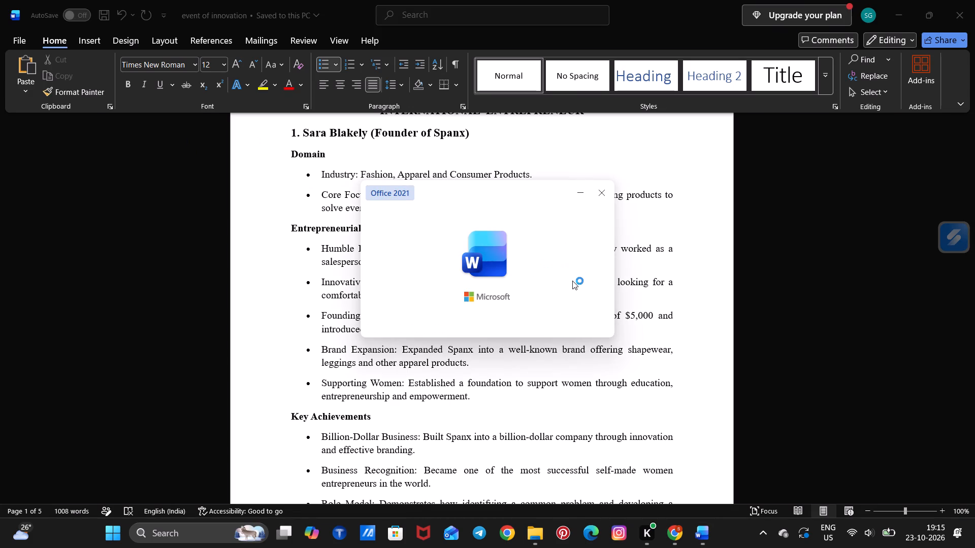
{"action": "left_click", "coordinate": [522, 53]}
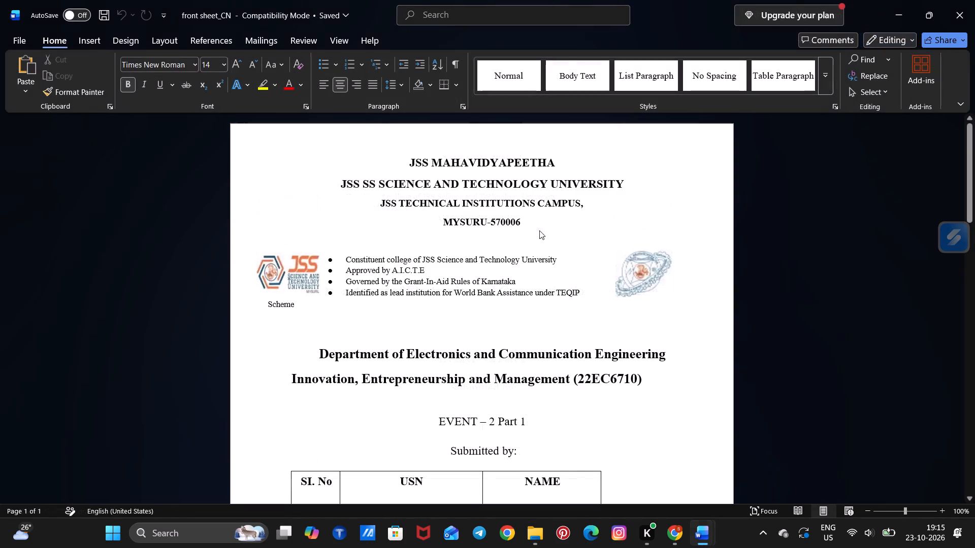
Correct the prefix and last digits of the USN in the Submitted by table to the new student's USN.
{"action": "scroll", "coordinate": [541, 293], "scroll_direction": "down", "scroll_amount": 3}
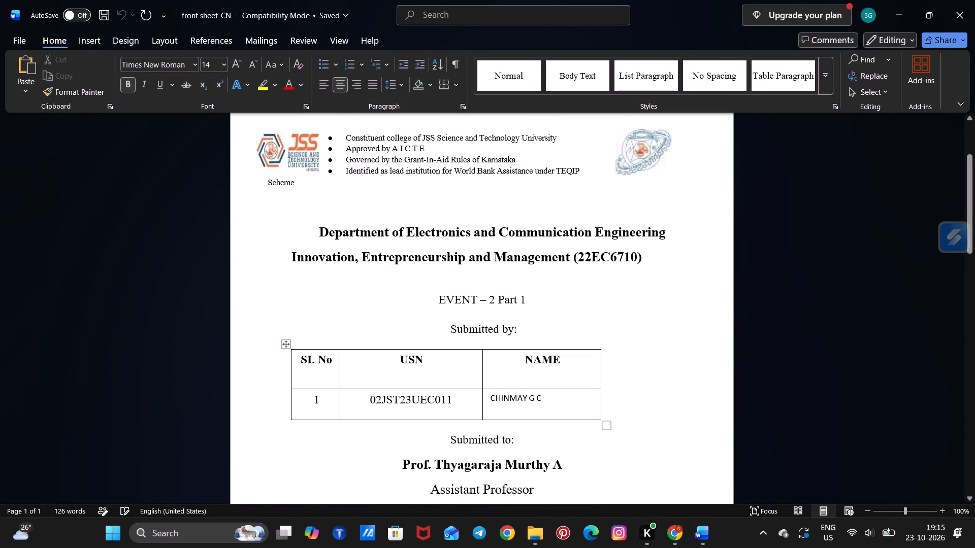
{"action": "left_click", "coordinate": [454, 401]}
{"action": "key", "text": "BackSpace"}
{"action": "key", "text": "BackSpace"}
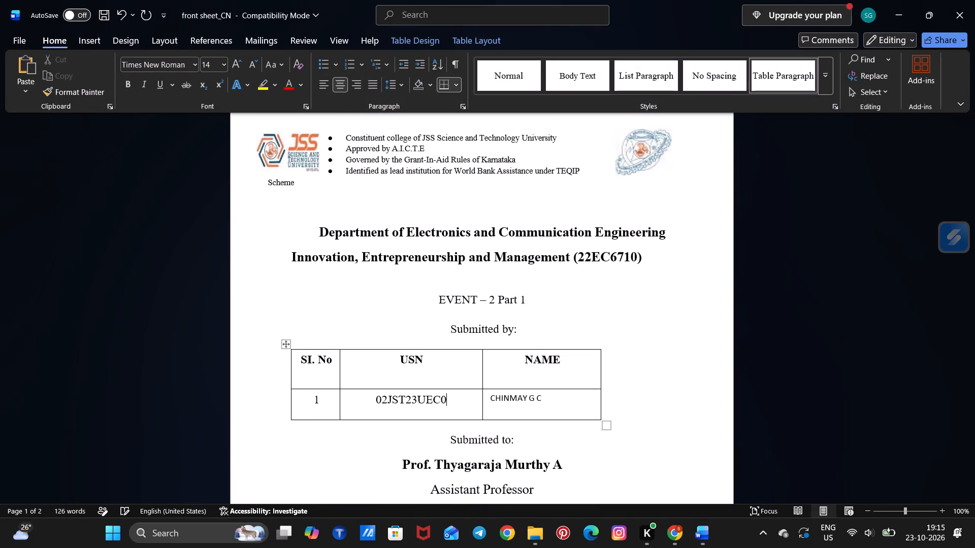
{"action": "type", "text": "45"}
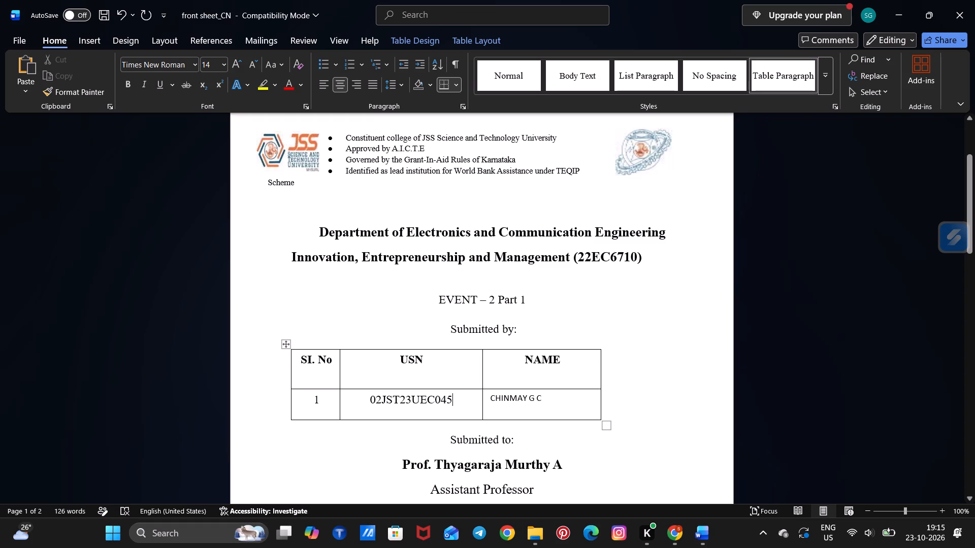
{"action": "left_click", "coordinate": [375, 402]}
{"action": "key", "text": "Right"}
{"action": "key", "text": "BackSpace"}
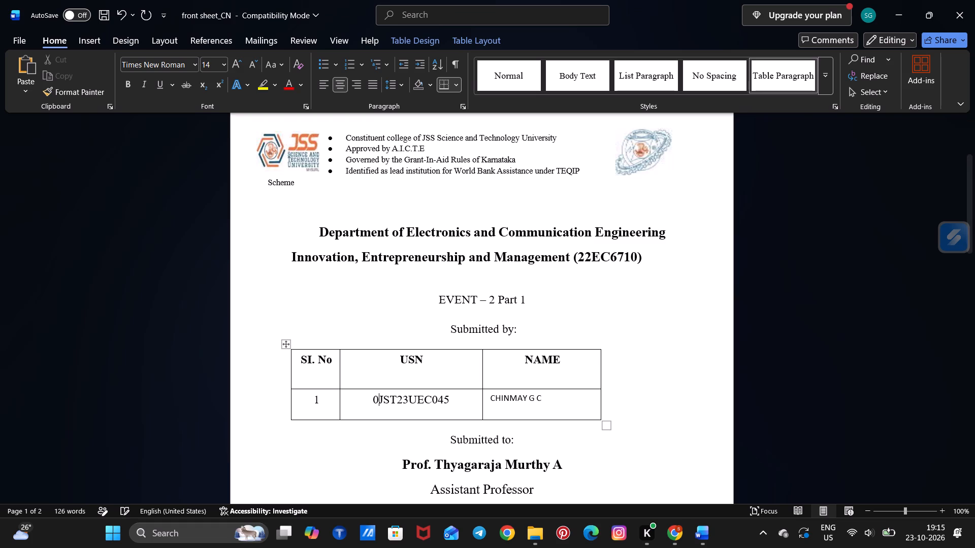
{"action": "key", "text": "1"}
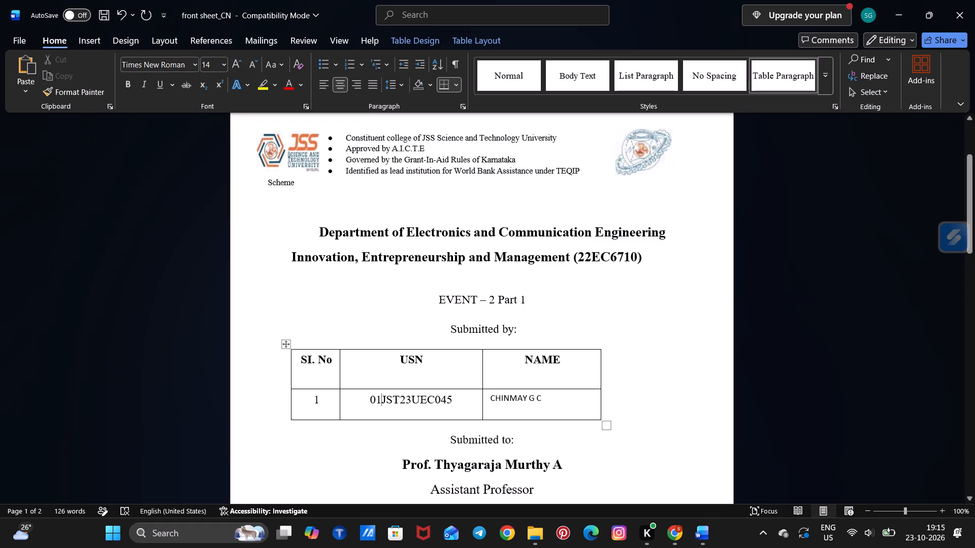
Replace the name in the Submitted by table with the new student's full name in capitals.
{"action": "left_click", "coordinate": [556, 396]}
{"action": "key", "text": "BackSpace"}
{"action": "key", "text": "BackSpace"}
{"action": "key", "text": "BackSpace"}
{"action": "key", "text": "BackSpace"}
{"action": "key", "text": "BackSpace"}
{"action": "key", "text": "BackSpace"}
{"action": "key", "text": "BackSpace"}
{"action": "key", "text": "BackSpace"}
{"action": "key", "text": "BackSpace"}
{"action": "key", "text": "BackSpace"}
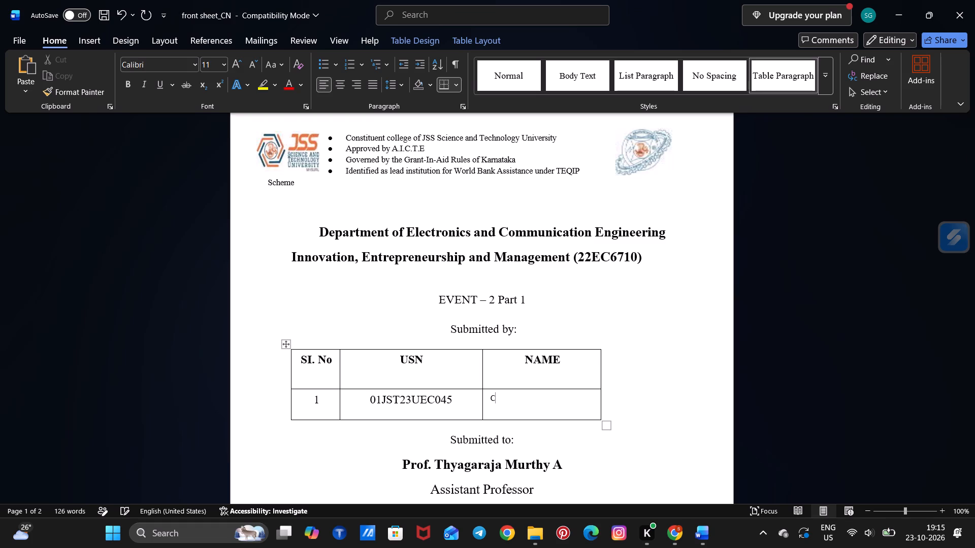
{"action": "key", "text": "BackSpace"}
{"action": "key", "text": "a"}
{"action": "key", "text": "BackSpace"}
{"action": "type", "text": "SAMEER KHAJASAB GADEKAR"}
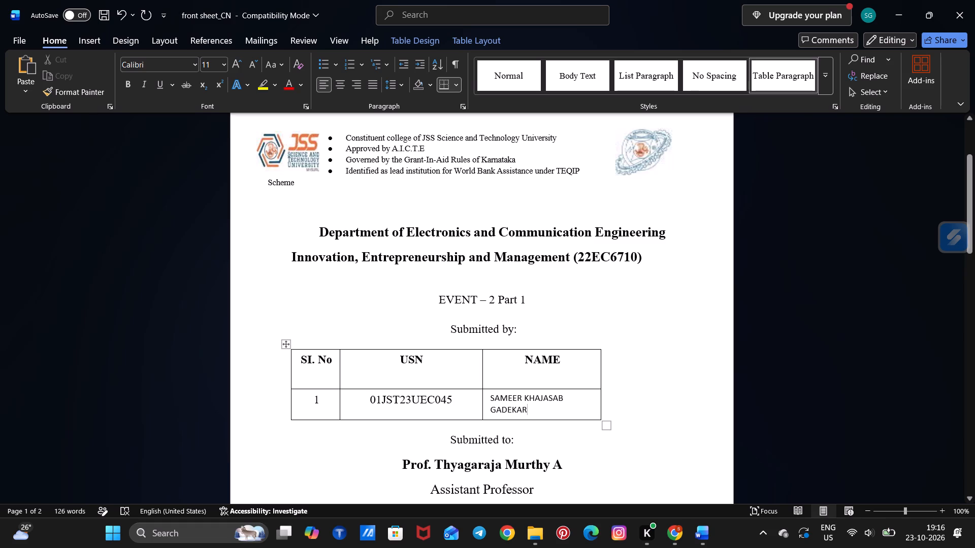
Widen the NAME column of the Submitted by table to nearly the right page margin.
{"action": "left_click_drag", "start_coordinate": [601, 378], "coordinate": [611, 379]}
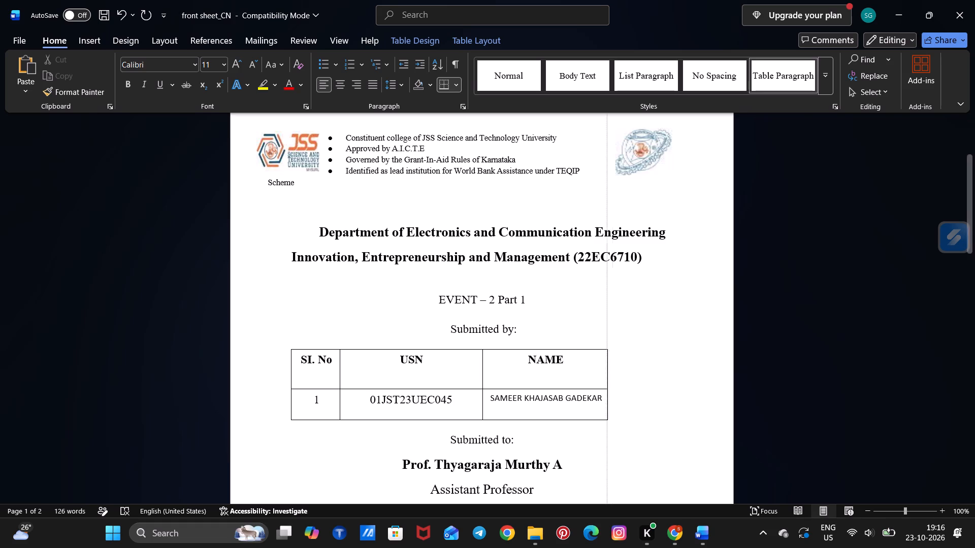
{"action": "left_click_drag", "start_coordinate": [611, 379], "coordinate": [691, 379]}
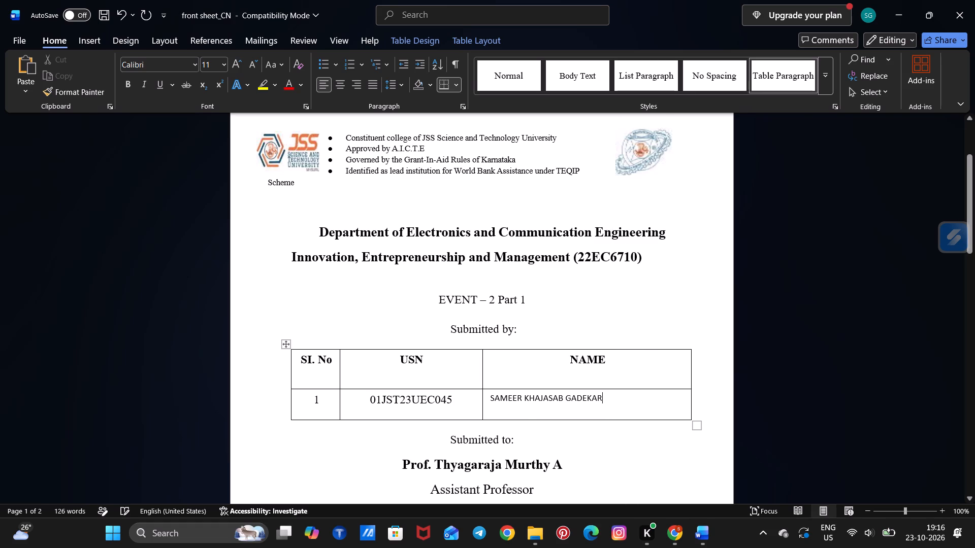
Centre the student's name in its cell of the Submitted by table.
{"action": "left_click_drag", "start_coordinate": [492, 397], "coordinate": [577, 397]}
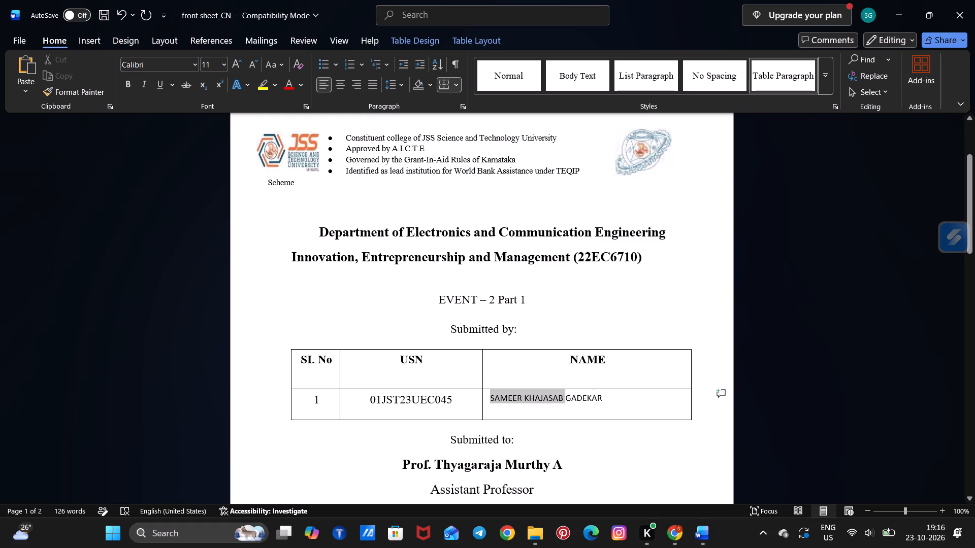
{"action": "left_click_drag", "start_coordinate": [577, 397], "coordinate": [617, 400]}
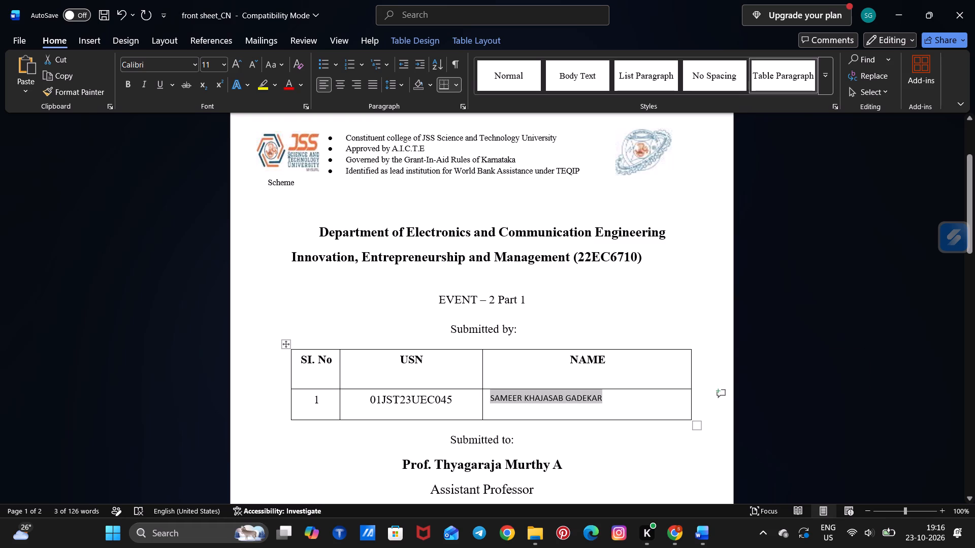
{"action": "left_click", "coordinate": [341, 87]}
{"action": "left_click", "coordinate": [611, 299]}
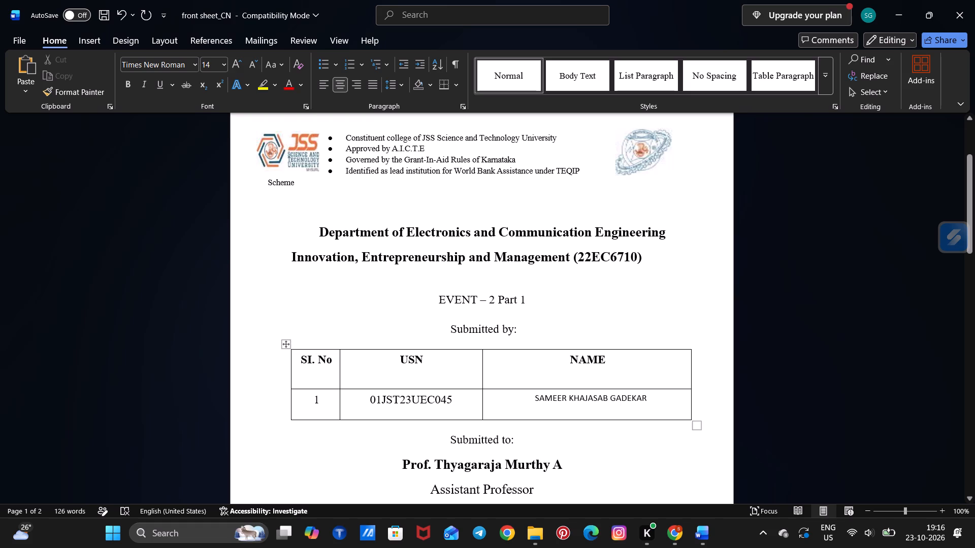
Clear the Abstract entry from the Content column in row 1 of the TABLE OF CONTENT.
{"action": "scroll", "coordinate": [509, 374], "scroll_direction": "down", "scroll_amount": 2}
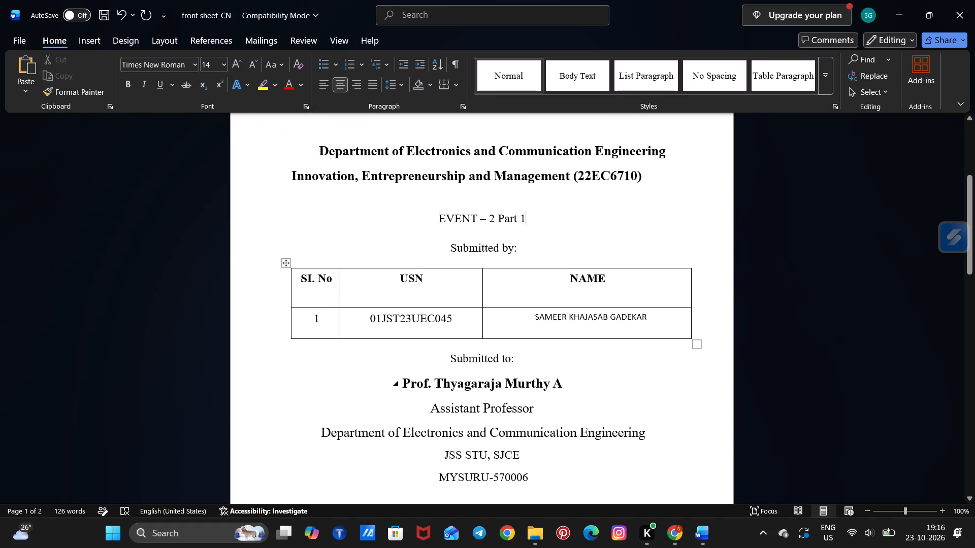
{"action": "scroll", "coordinate": [504, 372], "scroll_direction": "down", "scroll_amount": 2}
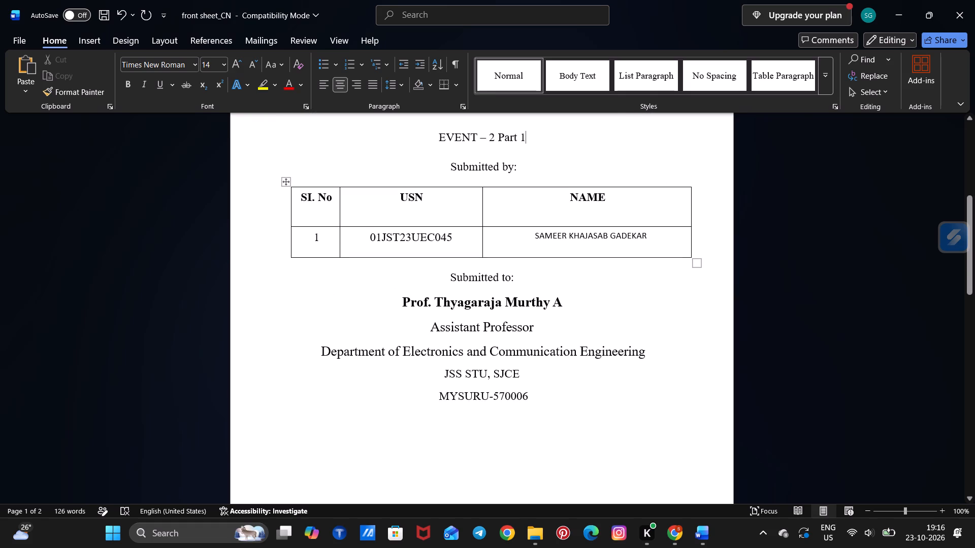
{"action": "scroll", "coordinate": [502, 341], "scroll_direction": "down", "scroll_amount": 7}
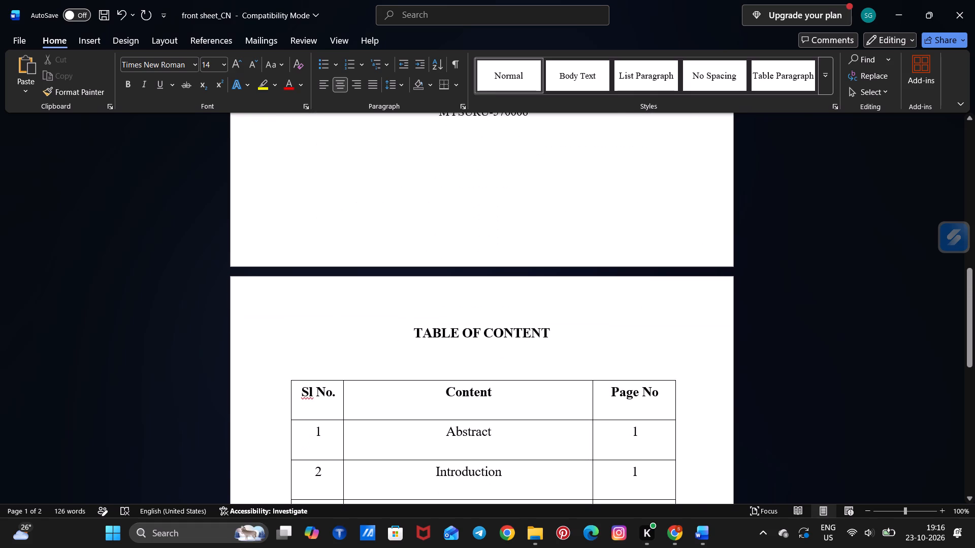
{"action": "scroll", "coordinate": [485, 345], "scroll_direction": "down", "scroll_amount": 3}
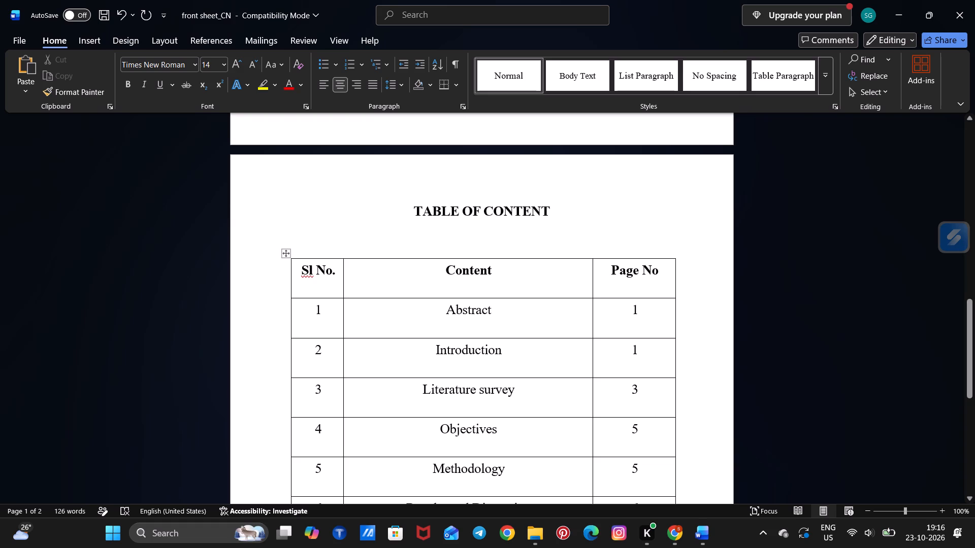
{"action": "left_click", "coordinate": [492, 311]}
{"action": "key", "text": "BackSpace"}
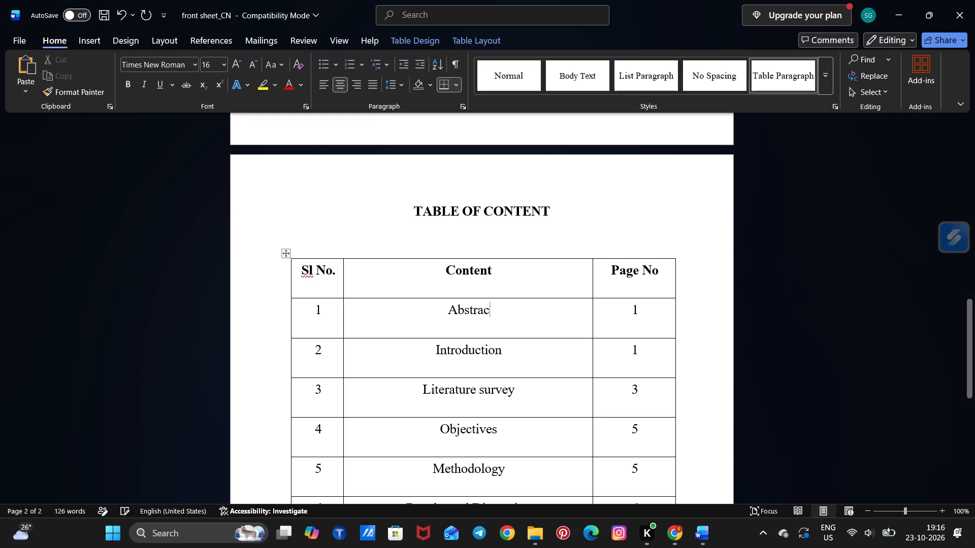
{"action": "key", "text": "BackSpace"}
{"action": "key", "text": "BackSpace"}
{"action": "key", "text": "BackSpace"}
{"action": "key", "text": "BackSpace"}
{"action": "key", "text": "BackSpace"}
{"action": "key", "text": "BackSpace"}
{"action": "key", "text": "BackSpace"}
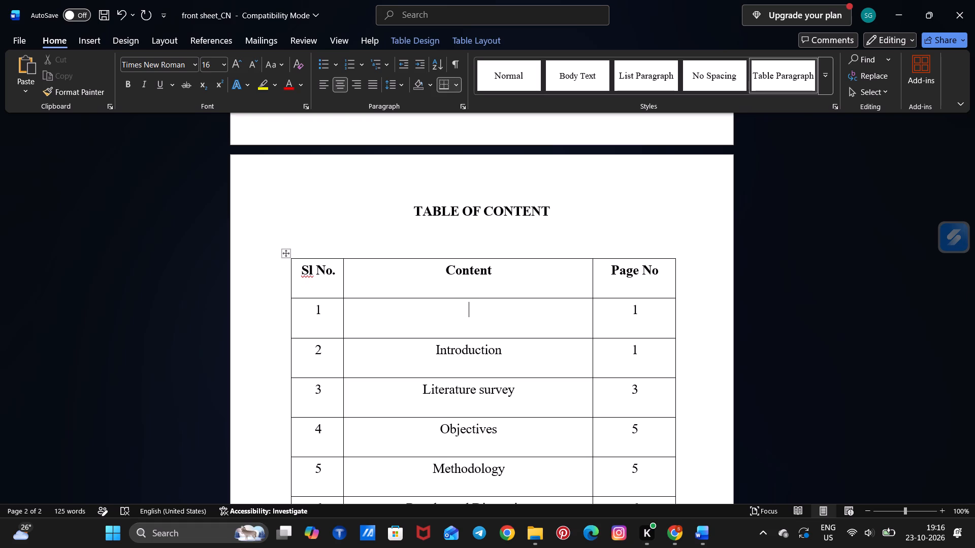
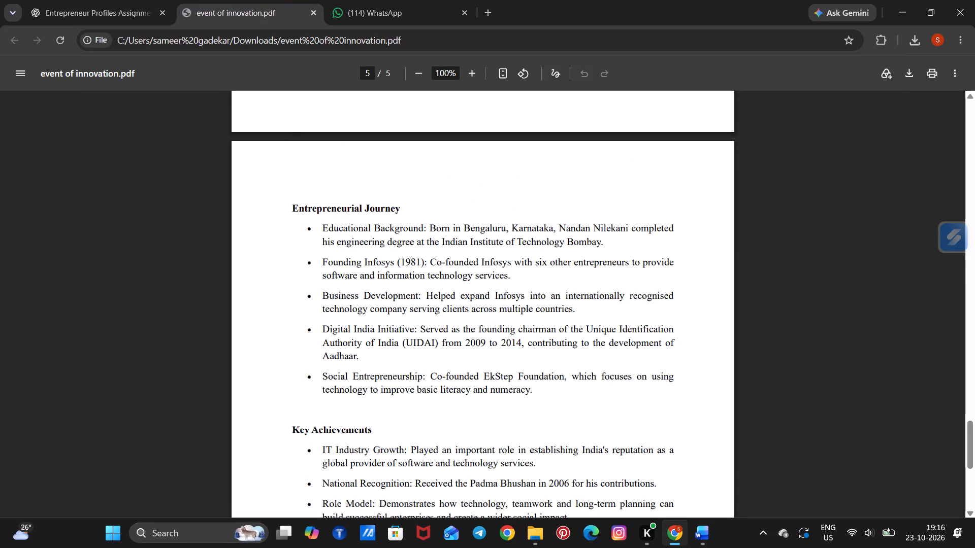
Copy the NATIONAL ENTREPRENEUR heading from the event of innovation PDF into row 1's empty Content cell in the front sheet_CN Word document.
{"action": "left_click", "coordinate": [700, 534]}
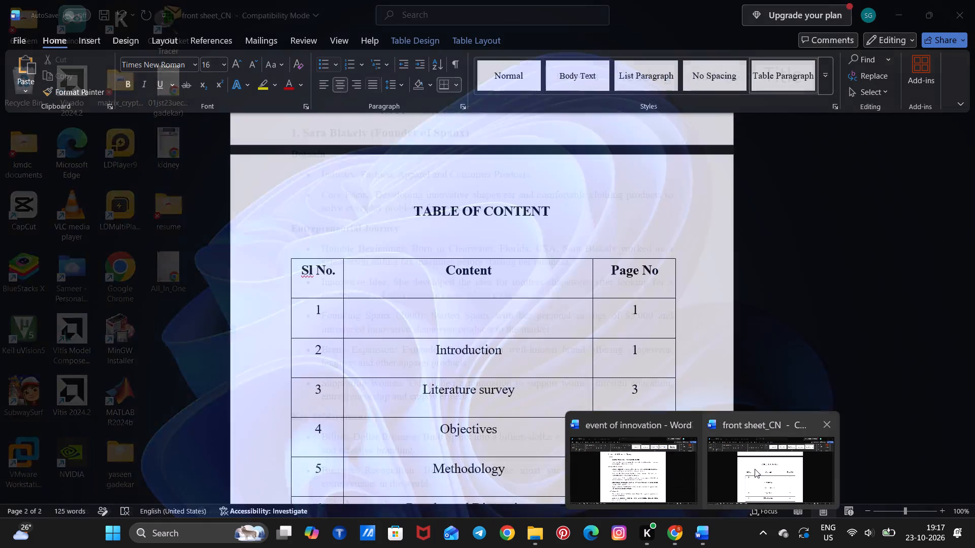
{"action": "left_click", "coordinate": [756, 468]}
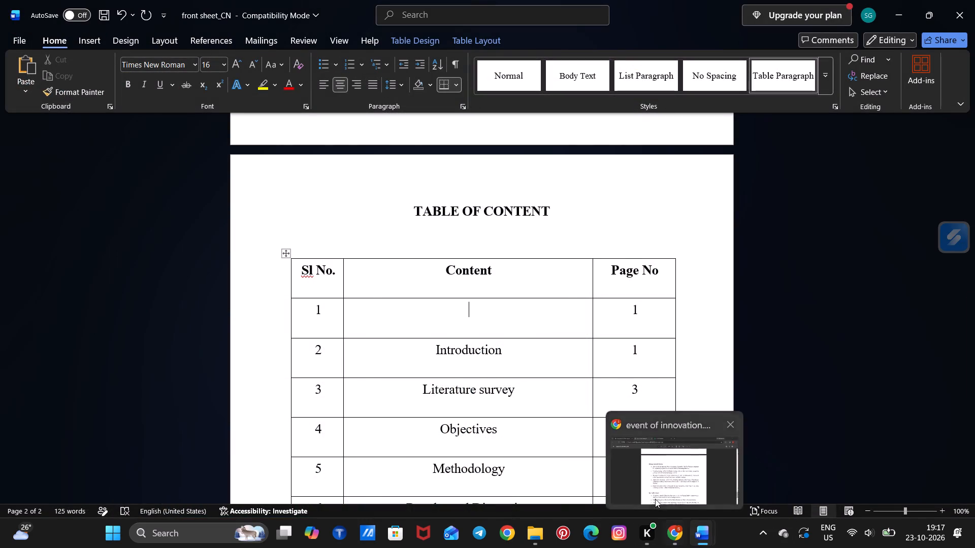
{"action": "left_click", "coordinate": [655, 498]}
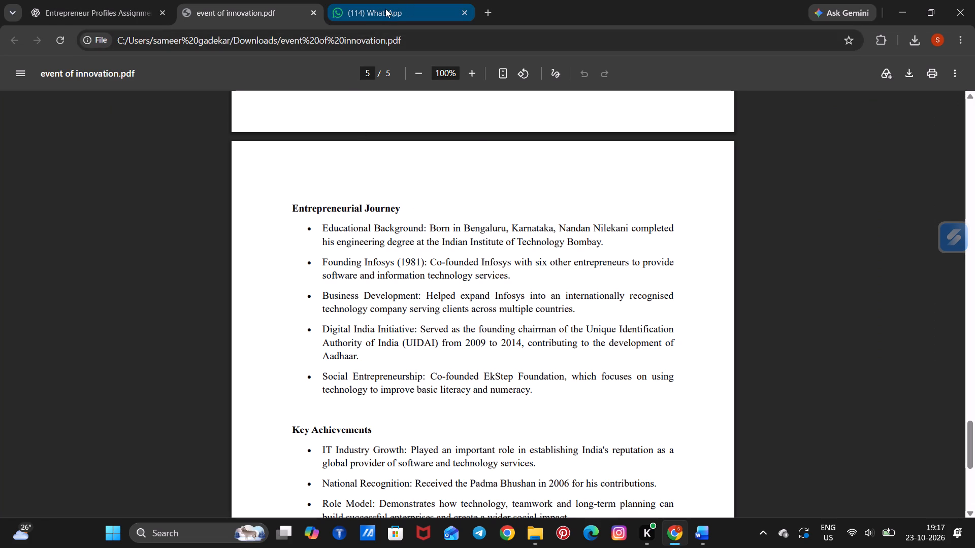
{"action": "scroll", "coordinate": [484, 372], "scroll_direction": "up", "scroll_amount": 3}
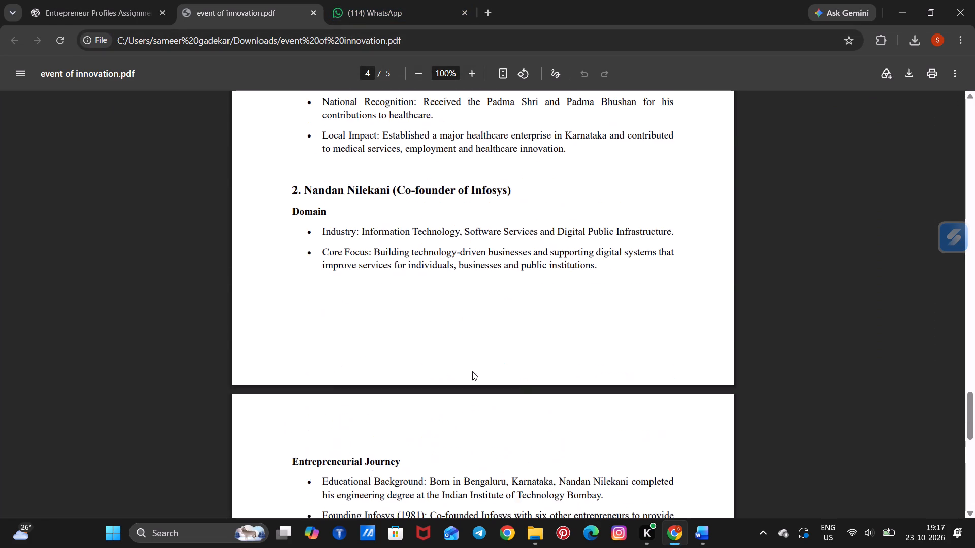
{"action": "scroll", "coordinate": [471, 371], "scroll_direction": "up", "scroll_amount": 14}
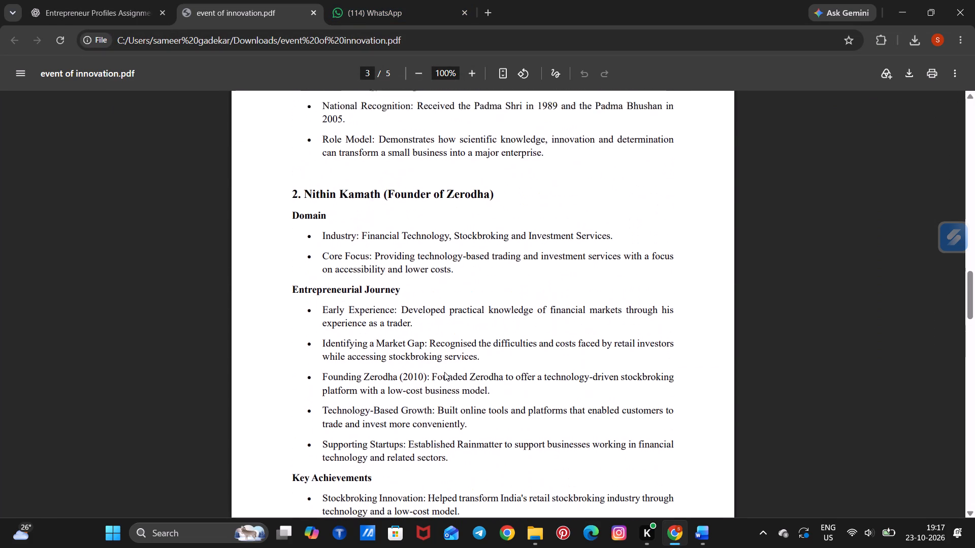
{"action": "scroll", "coordinate": [444, 372], "scroll_direction": "up", "scroll_amount": 2}
{"action": "scroll", "coordinate": [486, 350], "scroll_direction": "up", "scroll_amount": 4}
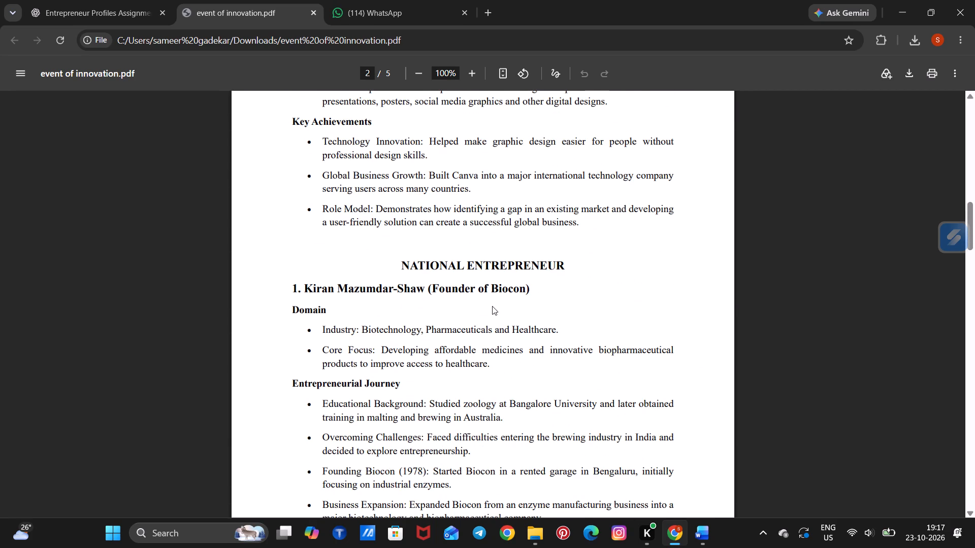
{"action": "scroll", "coordinate": [492, 306], "scroll_direction": "up", "scroll_amount": 1}
{"action": "scroll", "coordinate": [495, 307], "scroll_direction": "down", "scroll_amount": 1}
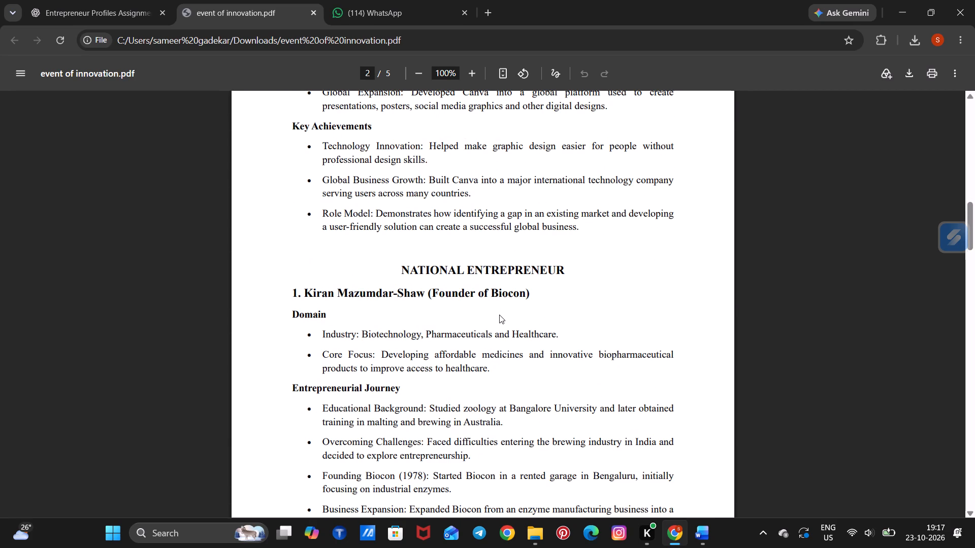
{"action": "scroll", "coordinate": [499, 312], "scroll_direction": "down", "scroll_amount": 2}
{"action": "scroll", "coordinate": [451, 211], "scroll_direction": "up", "scroll_amount": 1}
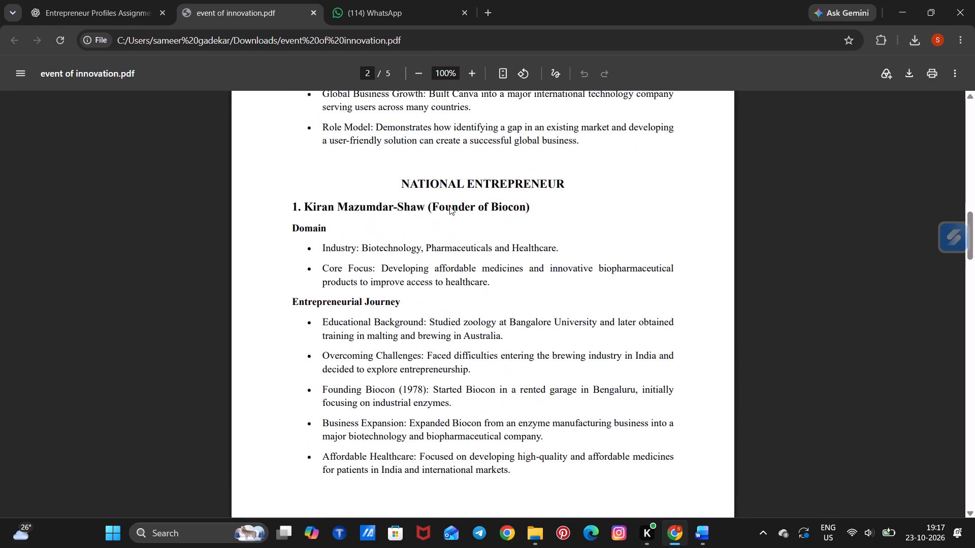
{"action": "left_click_drag", "start_coordinate": [399, 187], "coordinate": [616, 195]}
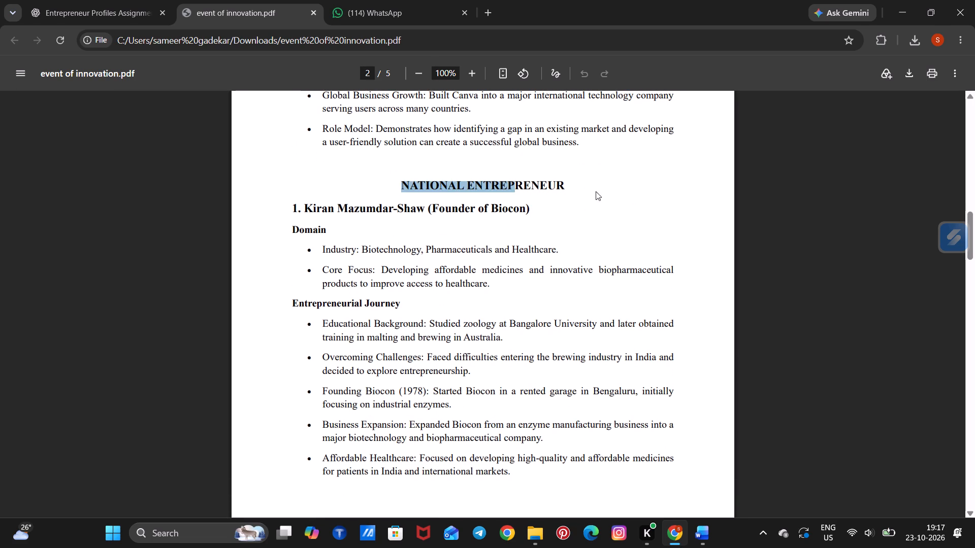
{"action": "key", "text": "ctrl+c"}
{"action": "left_click", "coordinate": [595, 200]}
{"action": "left_click", "coordinate": [700, 528]}
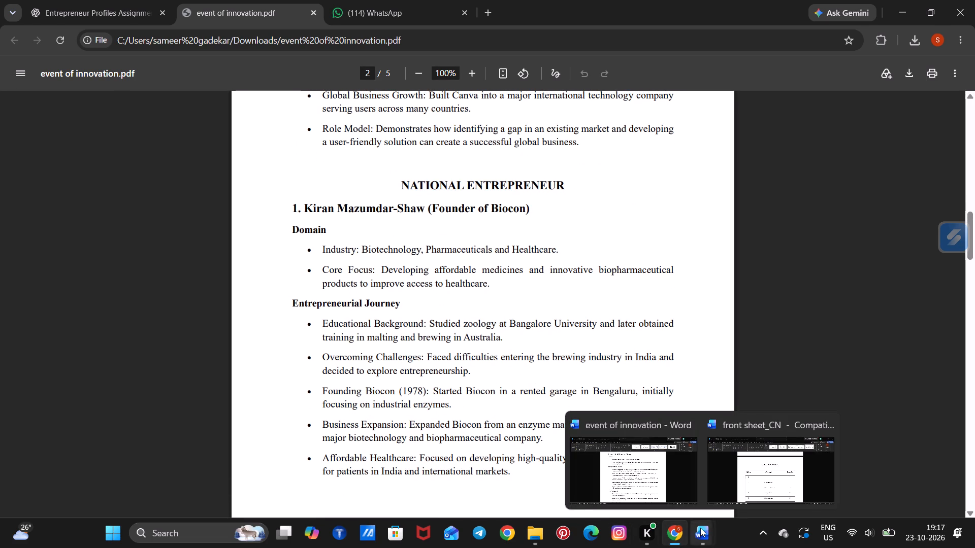
{"action": "left_click", "coordinate": [742, 502]}
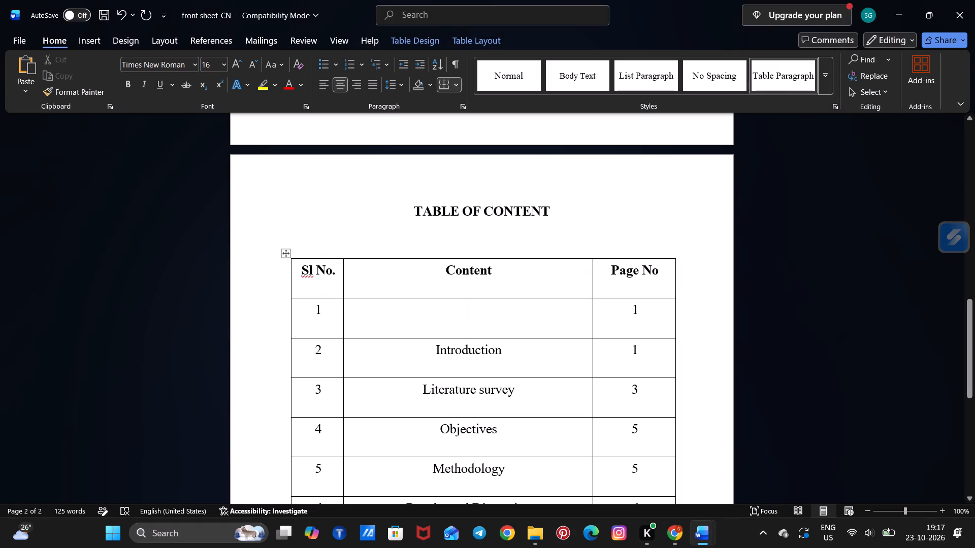
{"action": "key", "text": "ctrl+v"}
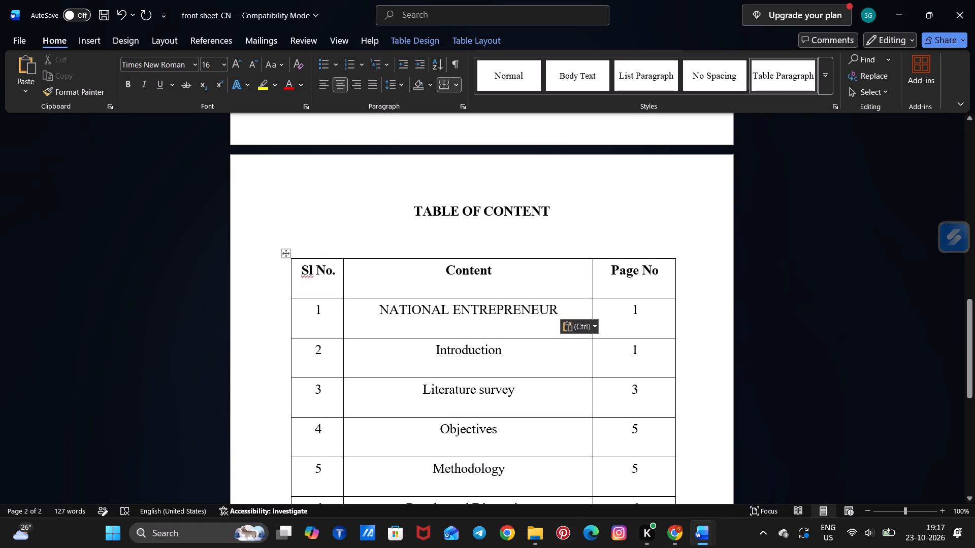
Change the NATIONAL ENTREPRENEUR entry in row 1 of the table of content to sentence case.
{"action": "left_click_drag", "start_coordinate": [370, 312], "coordinate": [485, 312]}
{"action": "left_click", "coordinate": [465, 360]}
{"action": "left_click_drag", "start_coordinate": [437, 348], "coordinate": [518, 352]}
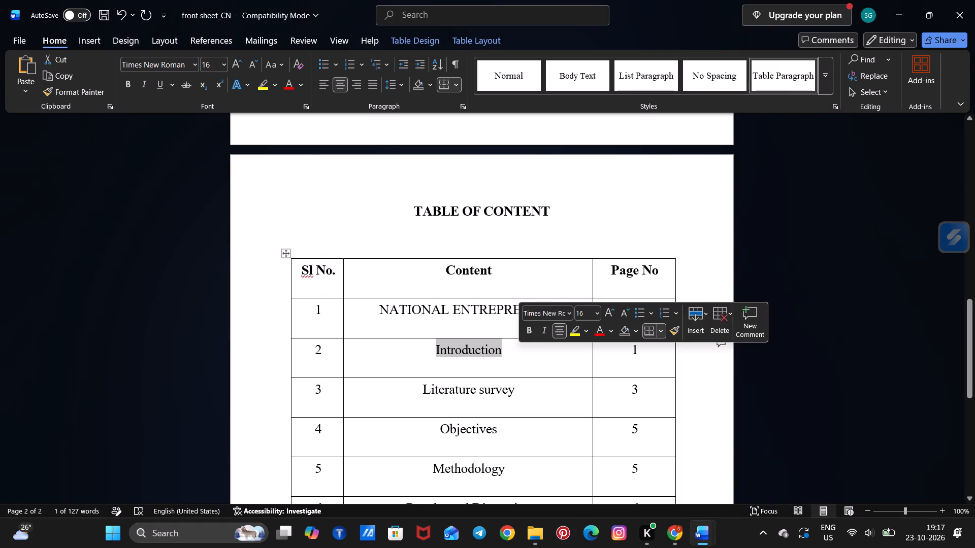
{"action": "left_click", "coordinate": [514, 352]}
{"action": "left_click_drag", "start_coordinate": [379, 310], "coordinate": [549, 314]}
{"action": "left_click", "coordinate": [515, 364]}
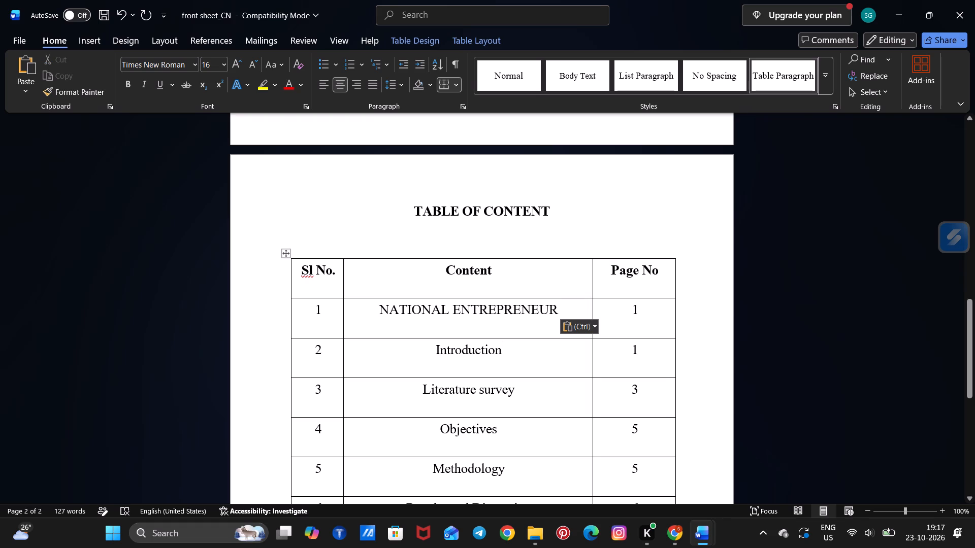
{"action": "left_click_drag", "start_coordinate": [391, 307], "coordinate": [446, 310]}
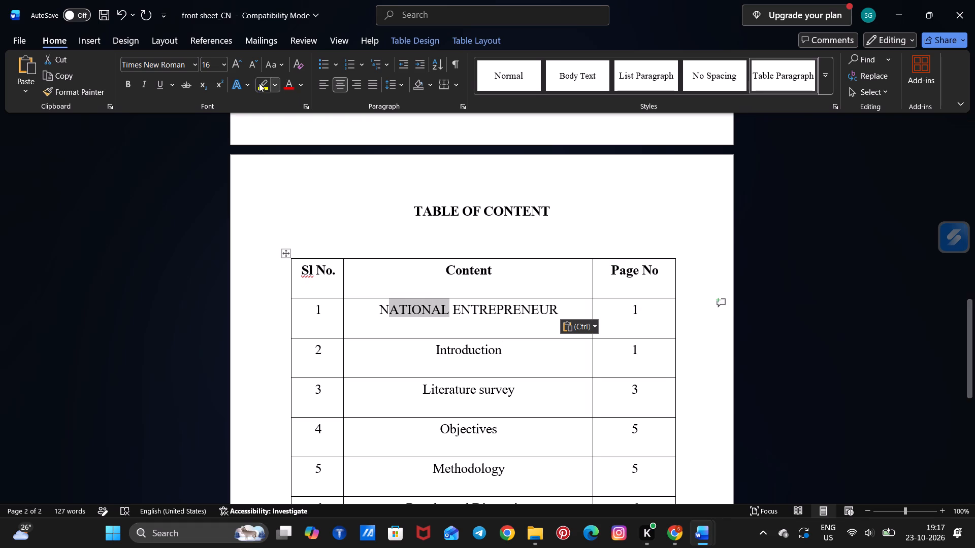
{"action": "left_click", "coordinate": [271, 67]}
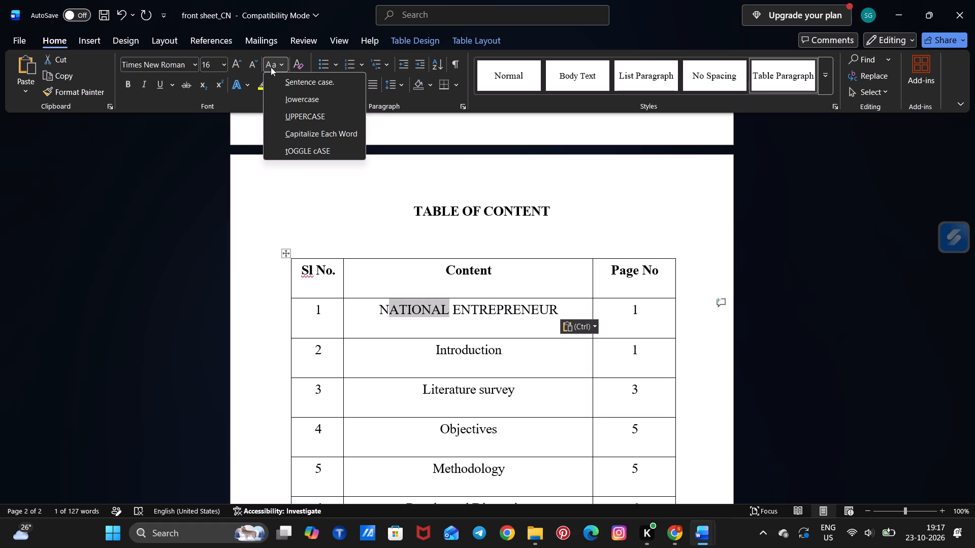
{"action": "left_click", "coordinate": [411, 382]}
{"action": "left_click", "coordinate": [393, 322]}
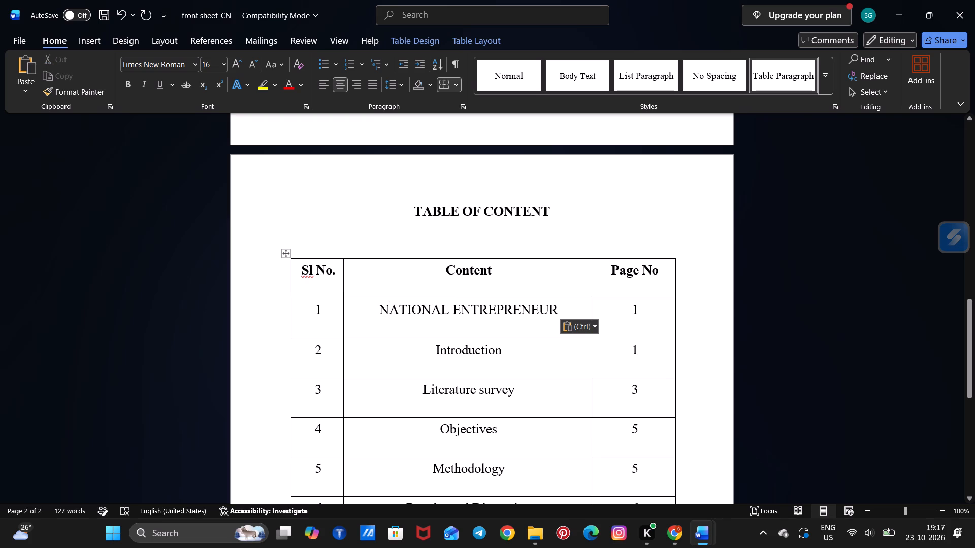
{"action": "left_click_drag", "start_coordinate": [374, 305], "coordinate": [539, 315]}
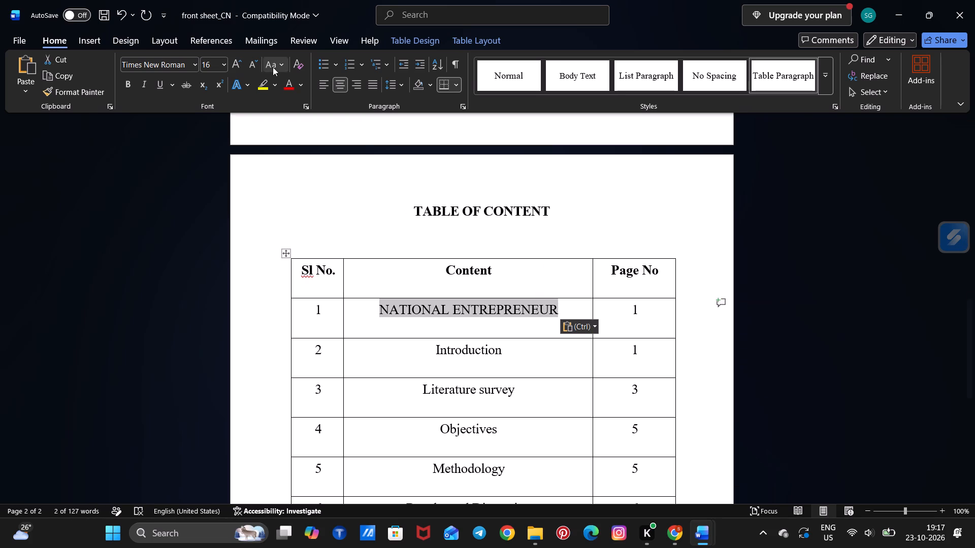
{"action": "left_click", "coordinate": [273, 67]}
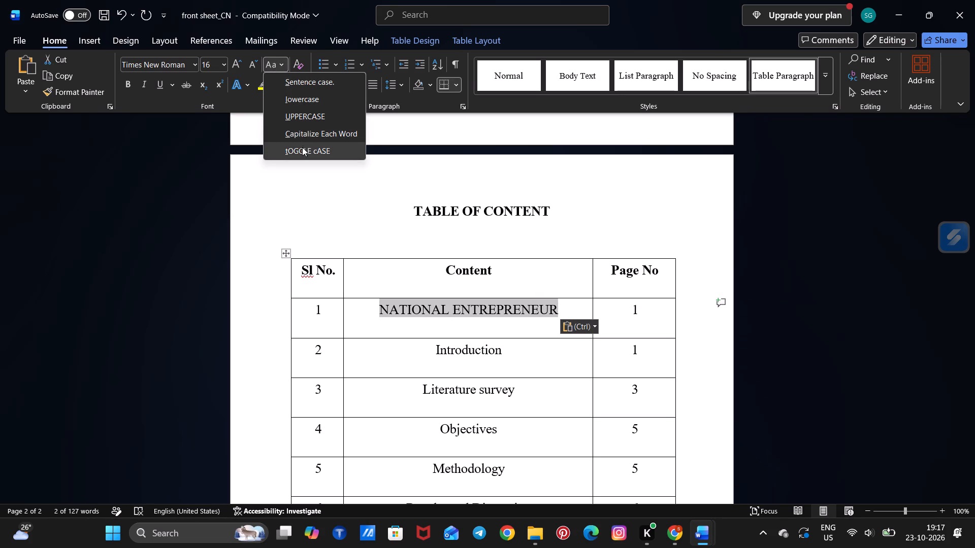
{"action": "left_click", "coordinate": [298, 79]}
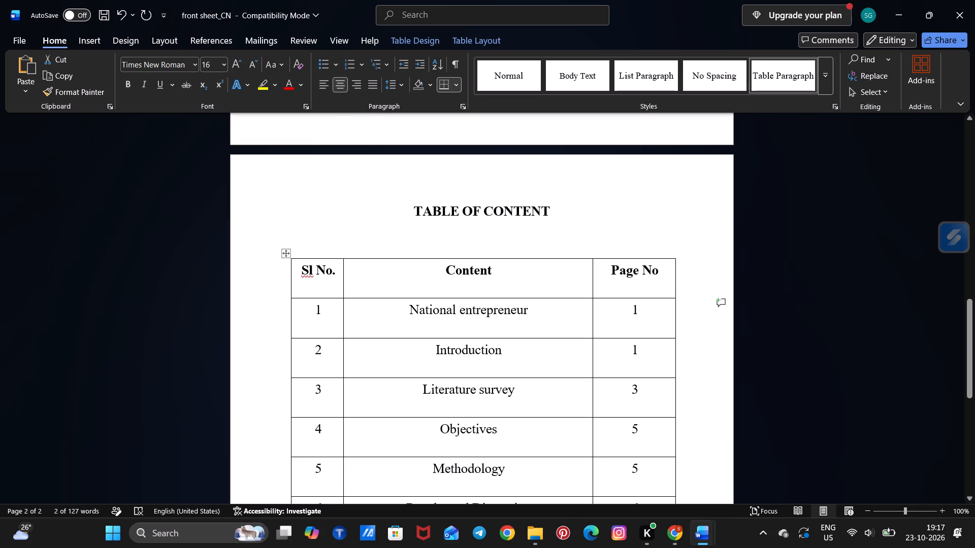
Capitalise the first letter of the second word in row 1 so the entry reads National Entrepreneur.
{"action": "left_click", "coordinate": [515, 224]}
{"action": "left_click", "coordinate": [466, 311]}
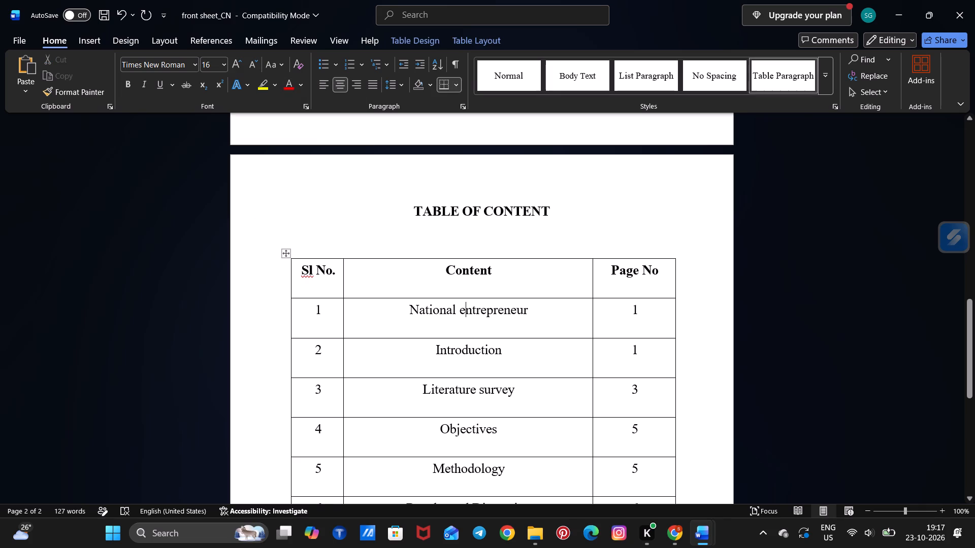
{"action": "key", "text": "BackSpace"}
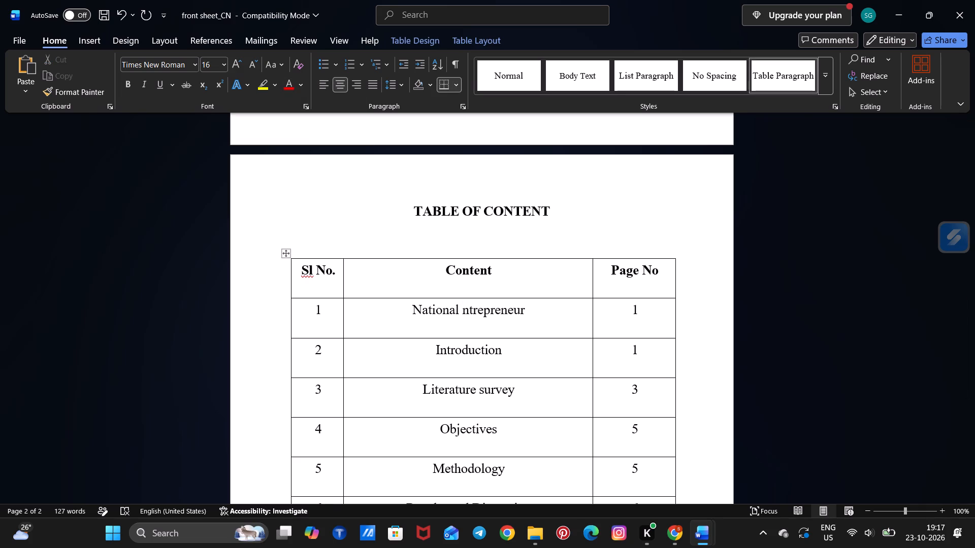
{"action": "key", "text": "shift+e"}
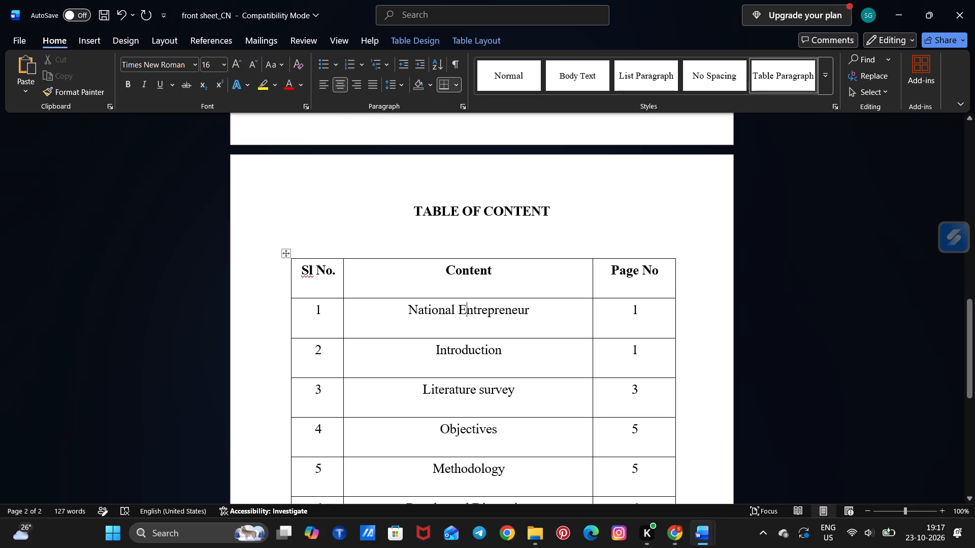
Add two empty lines below National Entrepreneur in row 1's Content cell.
{"action": "left_click", "coordinate": [522, 320]}
{"action": "left_click", "coordinate": [530, 311]}
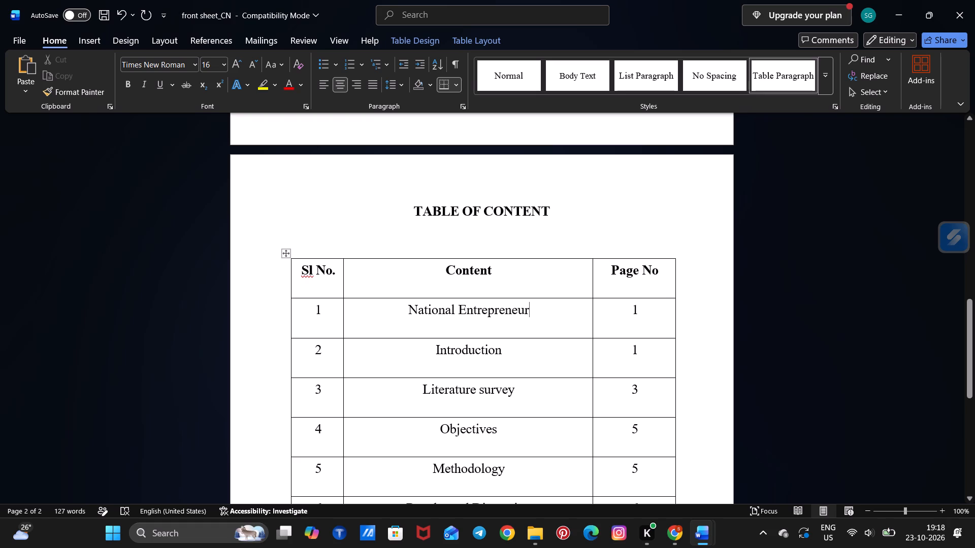
{"action": "key", "text": "Return"}
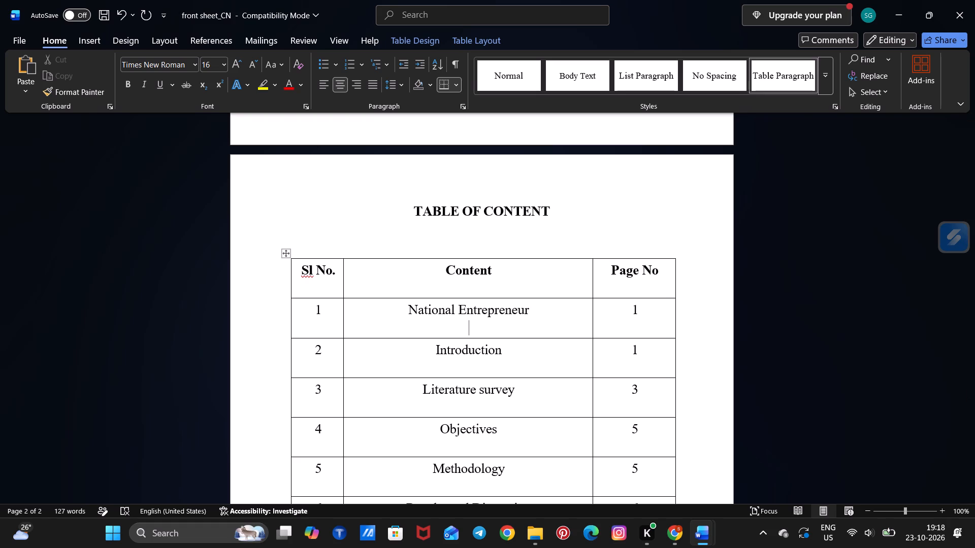
{"action": "key", "text": "Return"}
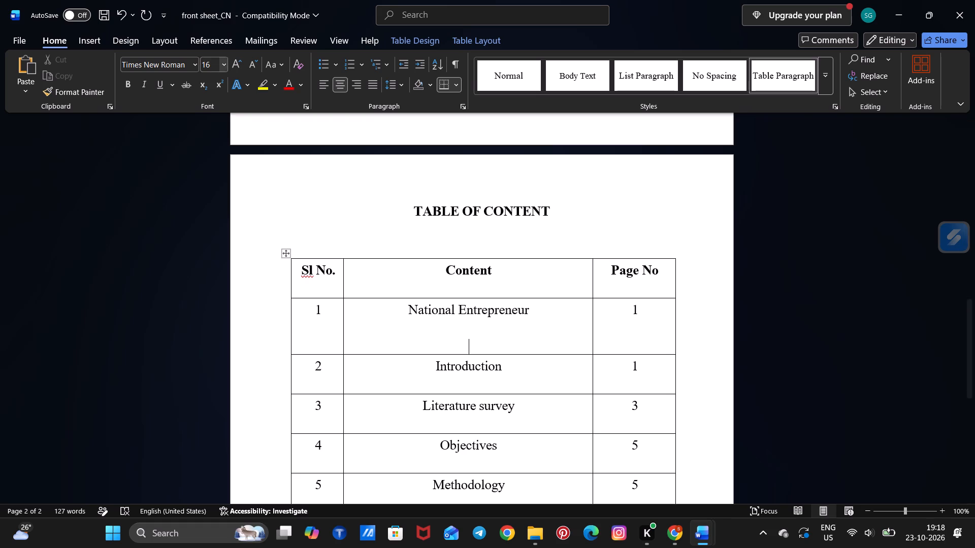
Draw a straight horizontal line across the full width of row 1's Content cell, just below National Entrepreneur.
{"action": "left_click", "coordinate": [90, 48]}
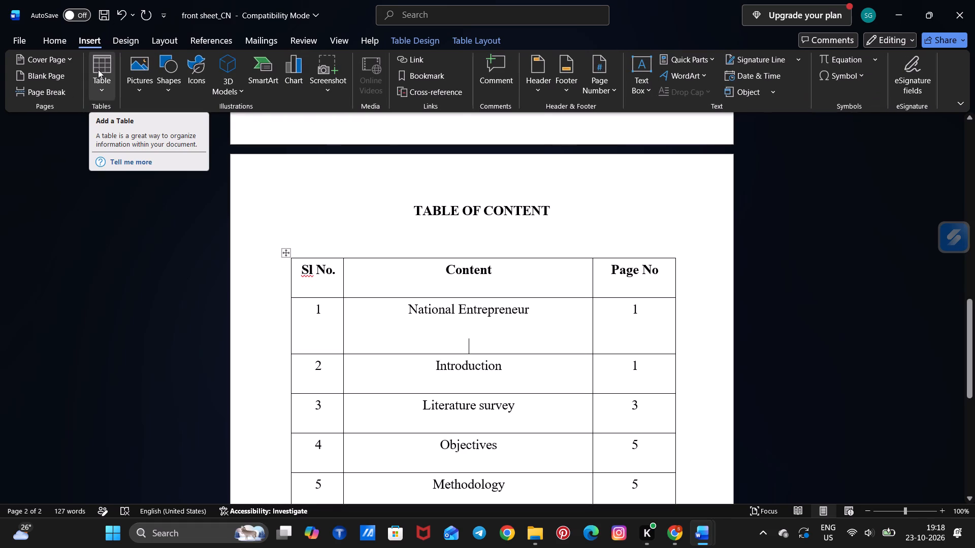
{"action": "left_click", "coordinate": [64, 63]}
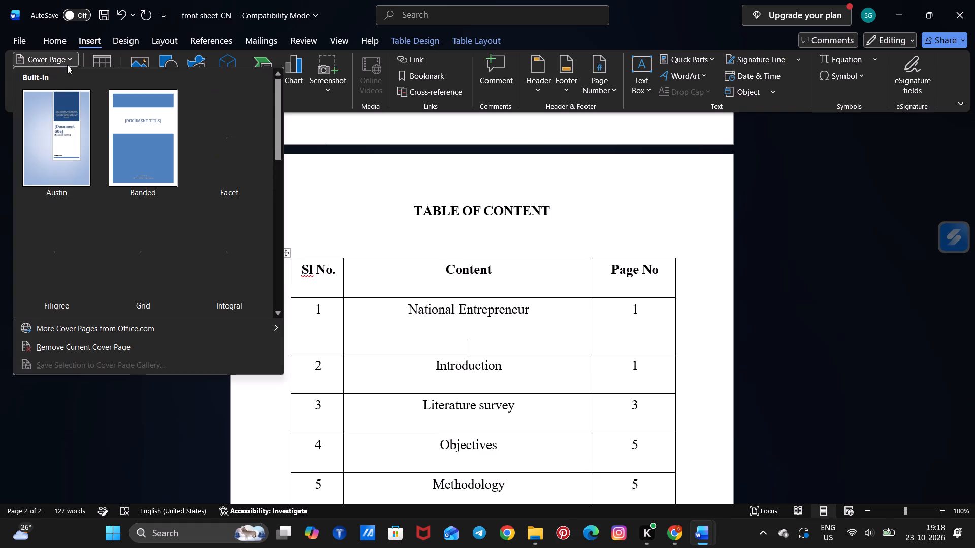
{"action": "left_click", "coordinate": [67, 62]}
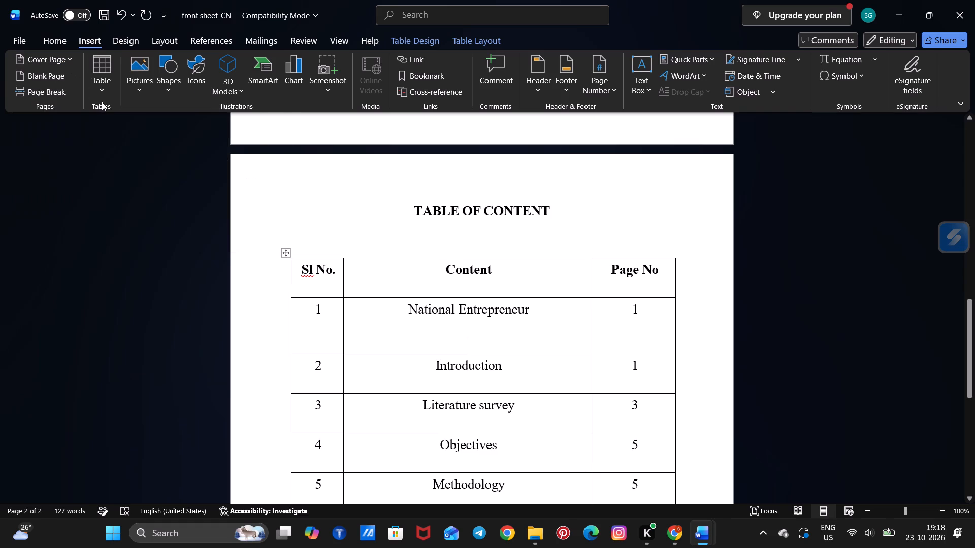
{"action": "left_click", "coordinate": [168, 86]}
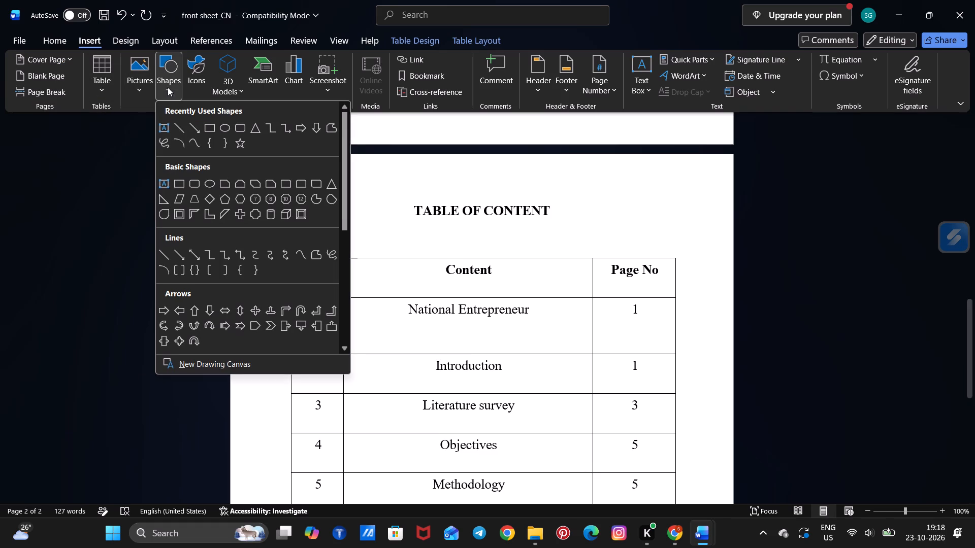
{"action": "left_click", "coordinate": [178, 125]}
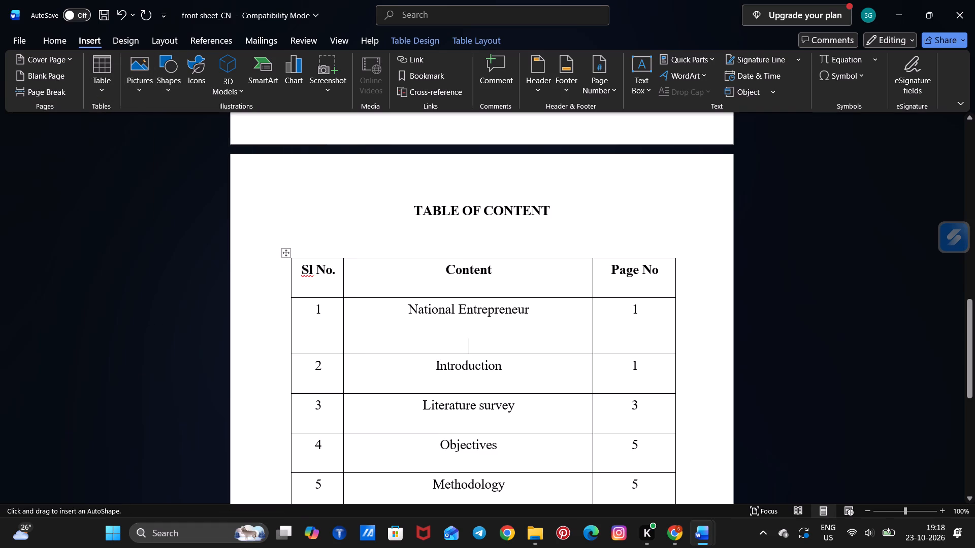
{"action": "left_click", "coordinate": [343, 320]}
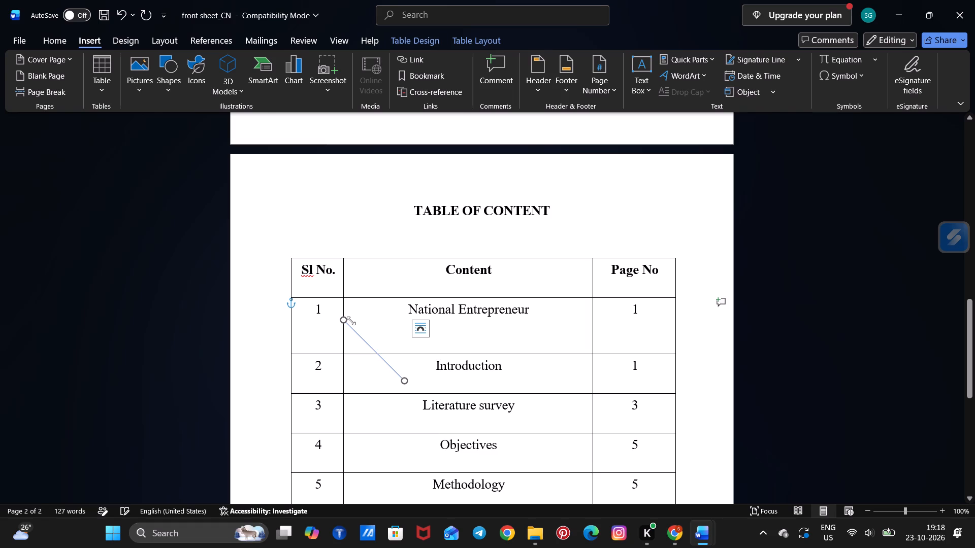
{"action": "left_click_drag", "start_coordinate": [404, 382], "coordinate": [414, 382]}
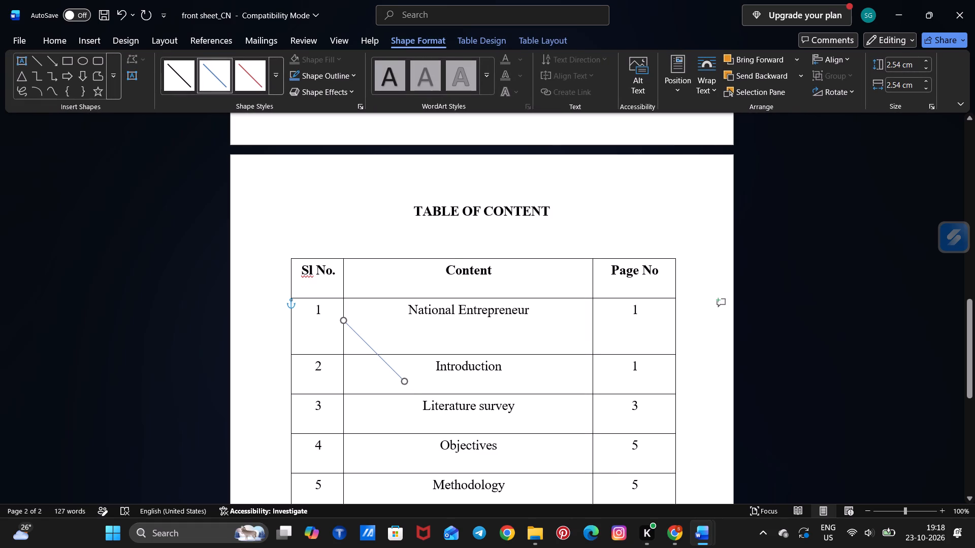
{"action": "left_click_drag", "start_coordinate": [414, 382], "coordinate": [591, 322]}
{"action": "left_click_drag", "start_coordinate": [591, 322], "coordinate": [590, 322]}
Extend the line below National Entrepreneur to reach the Page No column border, making it about 10.4 cm long.
{"action": "left_click_drag", "start_coordinate": [590, 322], "coordinate": [593, 322]}
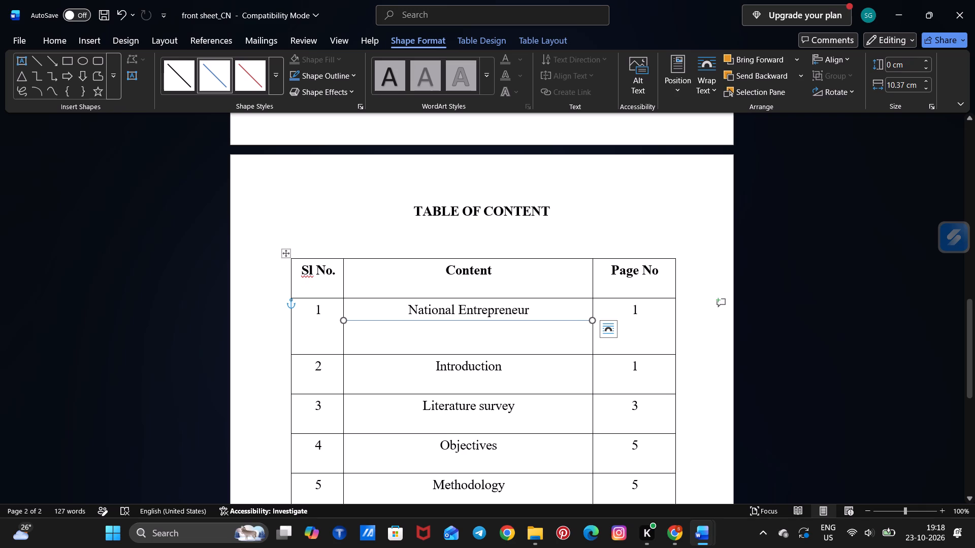
{"action": "left_click", "coordinate": [626, 344]}
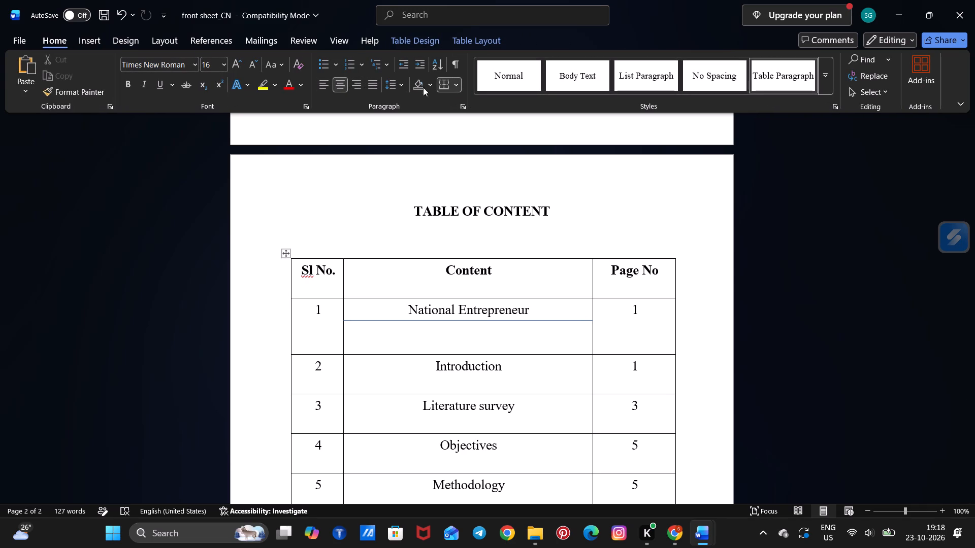
Draw a second straight horizontal line across row 1's Content cell, below the first line, leaving room for one text line between them.
{"action": "left_click", "coordinate": [84, 43]}
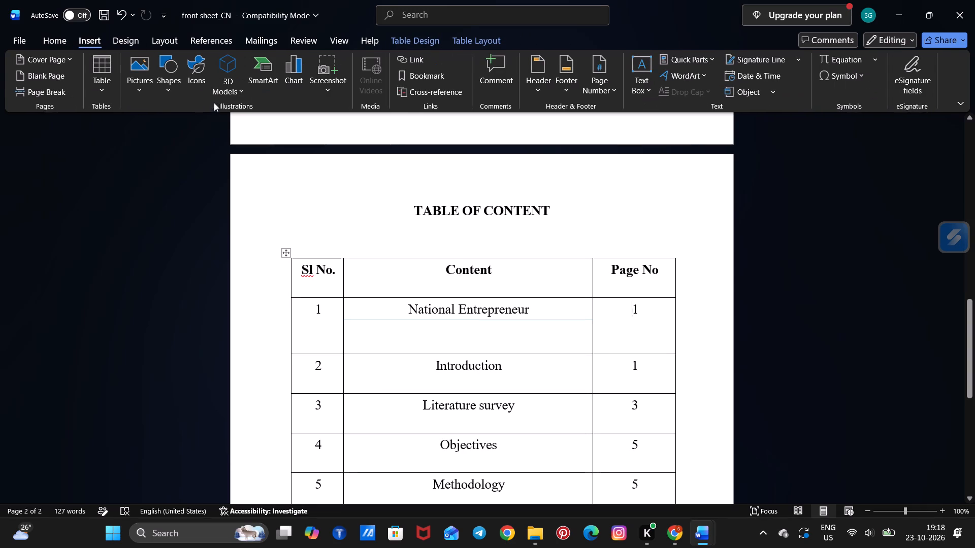
{"action": "left_click", "coordinate": [163, 89]}
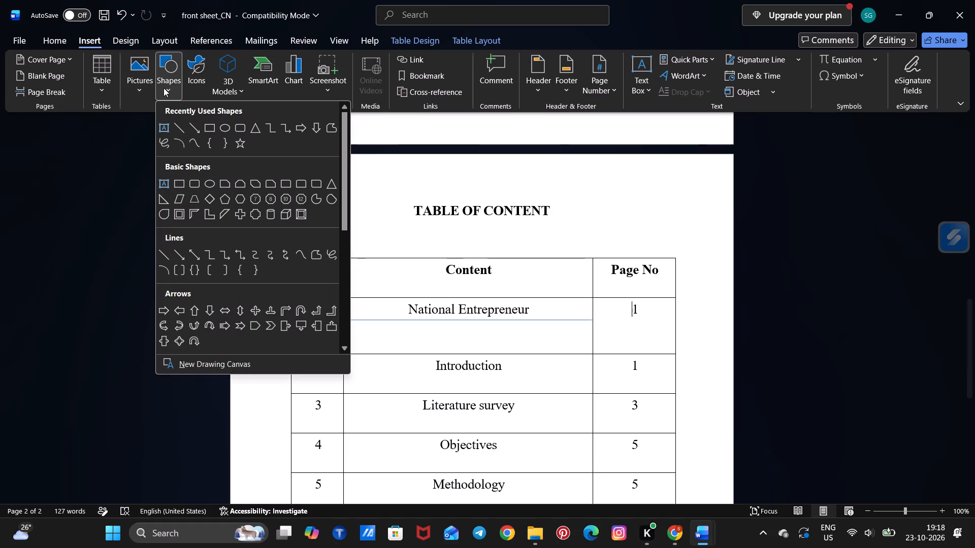
{"action": "left_click", "coordinate": [176, 125]}
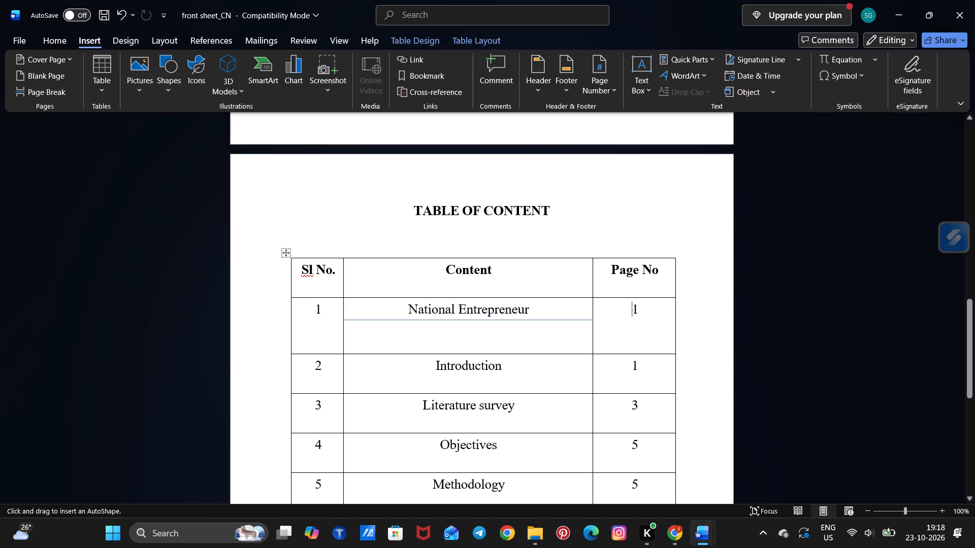
{"action": "left_click", "coordinate": [343, 342]}
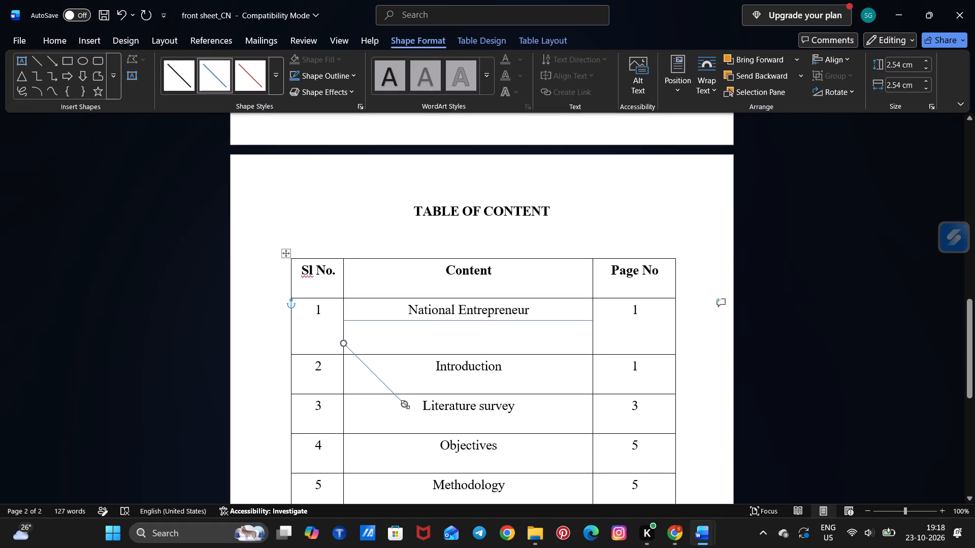
{"action": "left_click_drag", "start_coordinate": [405, 404], "coordinate": [592, 340]}
{"action": "key", "text": "Escape"}
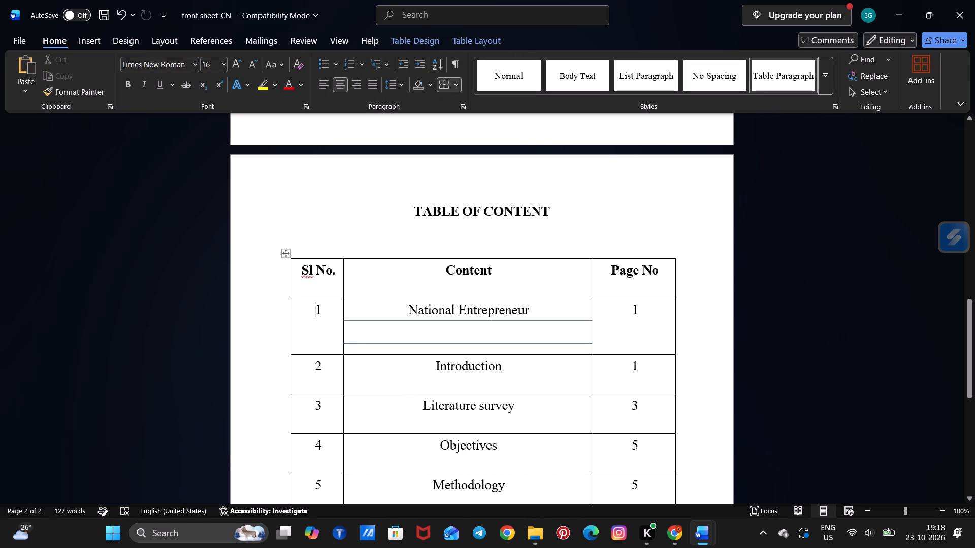
Increase the height of row 1 in the table of content by moving its lower border down slightly.
{"action": "left_click_drag", "start_coordinate": [508, 354], "coordinate": [513, 371]}
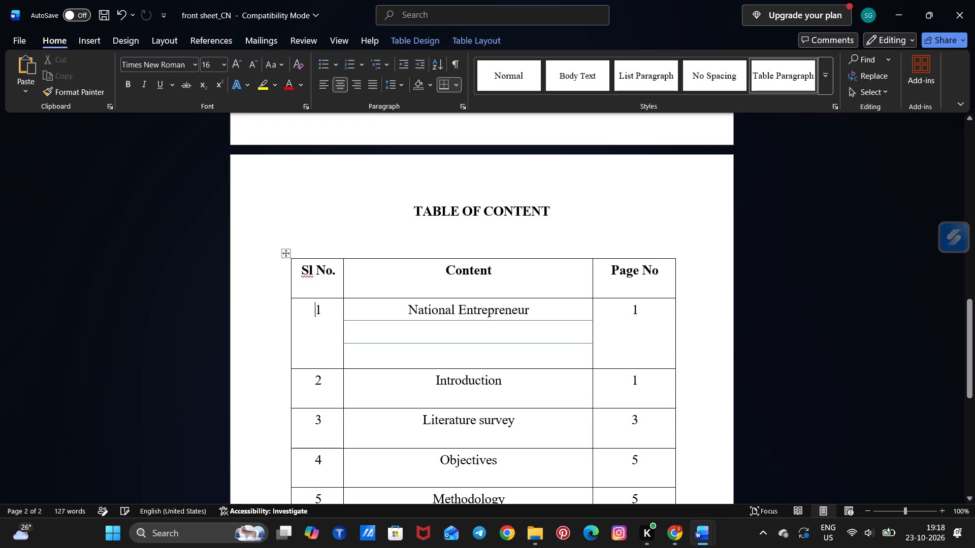
Left-align the empty line between the two drawn lines in row 1 and enter the numeral i. there.
{"action": "left_click", "coordinate": [465, 331]}
{"action": "left_click", "coordinate": [400, 336]}
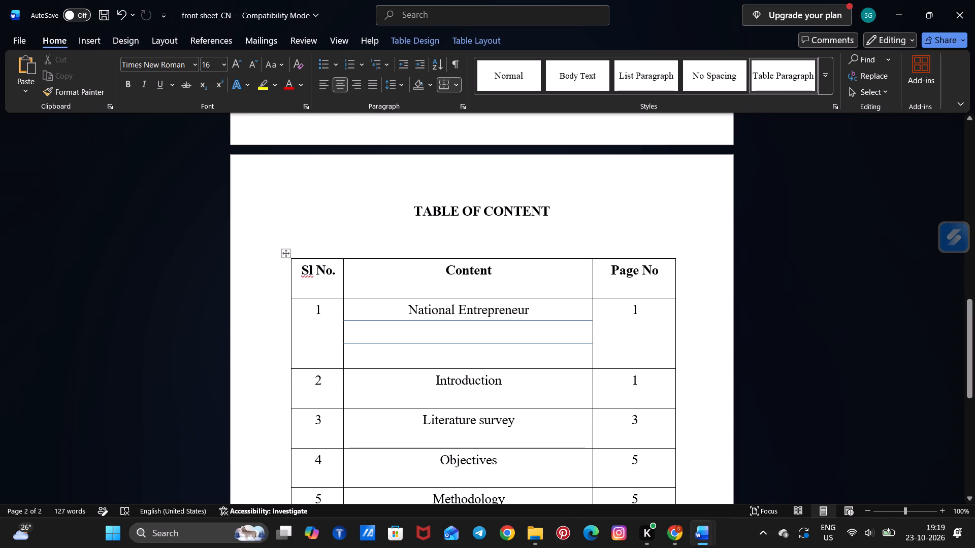
{"action": "left_click", "coordinate": [352, 329]}
{"action": "key", "text": "BackSpace"}
{"action": "key", "text": "i"}
{"action": "key", "text": "period"}
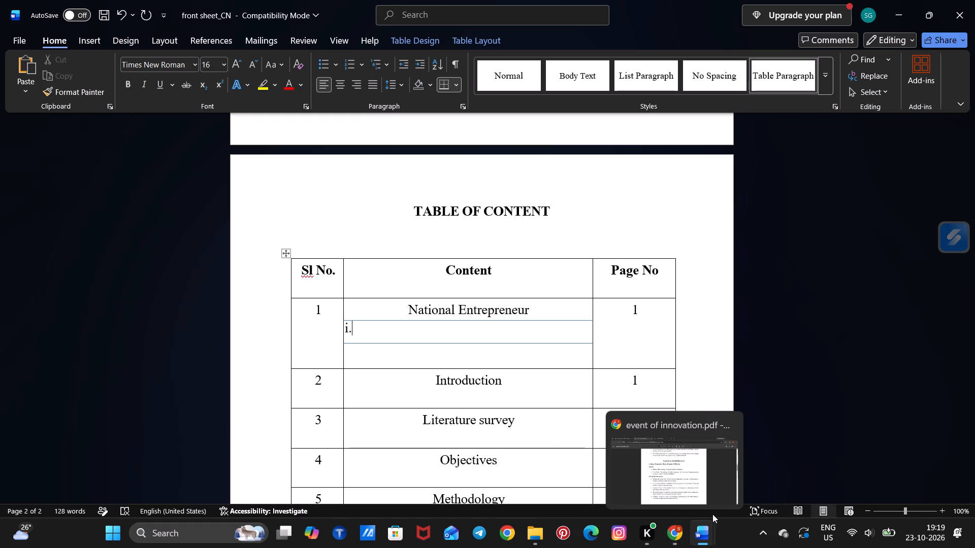
Copy the heading text 1. Sara Blakely from page 1 of event of innovation.pdf and paste it after i. in the Word table.
{"action": "left_click", "coordinate": [675, 532]}
{"action": "left_click", "coordinate": [458, 271]}
{"action": "scroll", "coordinate": [401, 218], "scroll_direction": "up", "scroll_amount": 1}
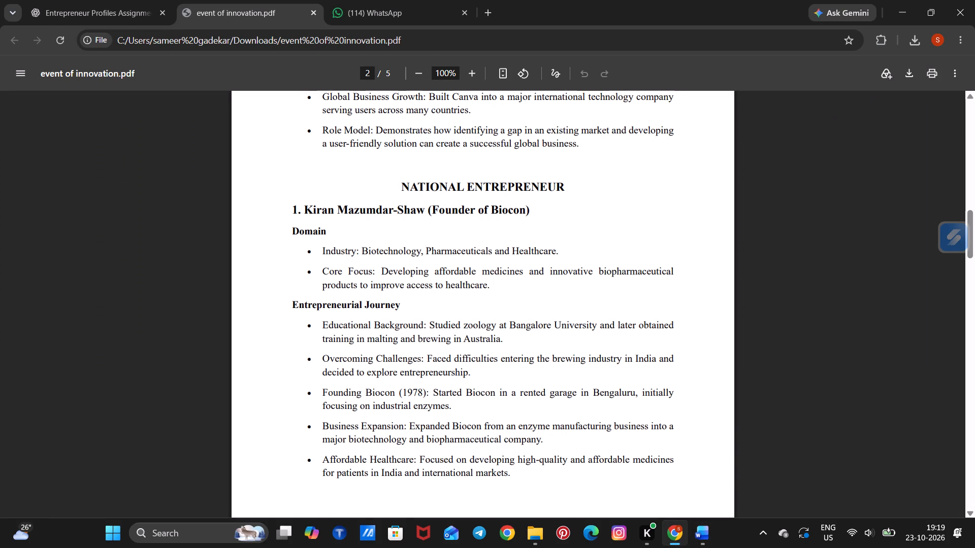
{"action": "scroll", "coordinate": [401, 218], "scroll_direction": "up", "scroll_amount": 15}
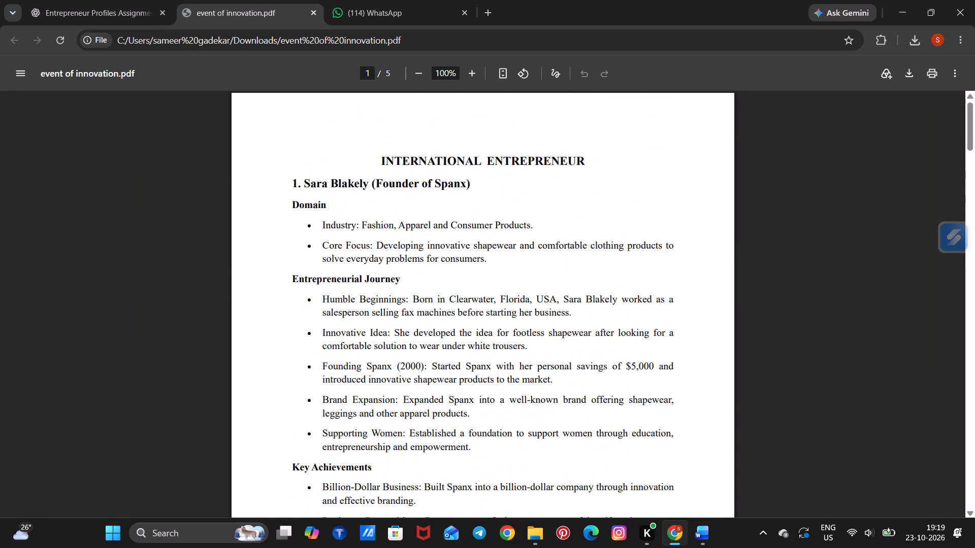
{"action": "left_click_drag", "start_coordinate": [290, 180], "coordinate": [472, 184]}
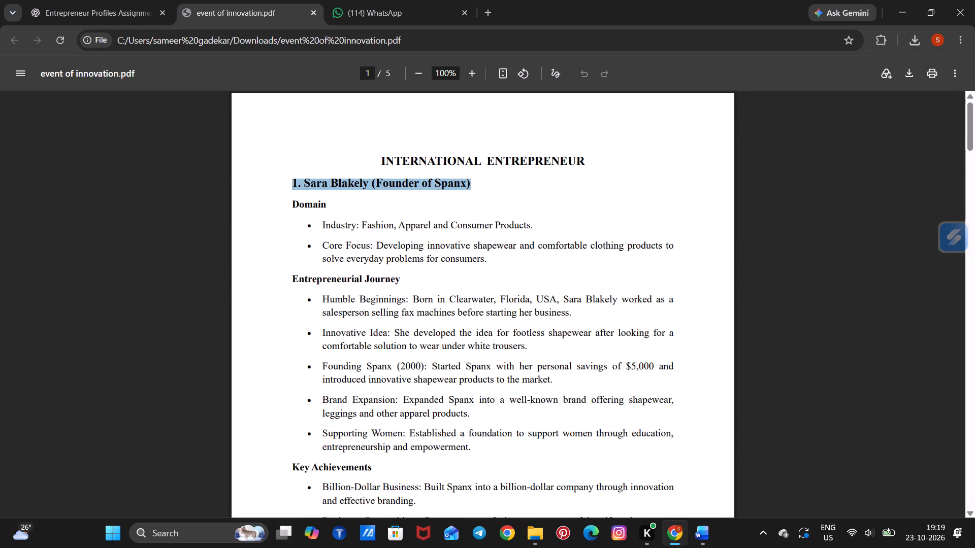
{"action": "left_click_drag", "start_coordinate": [472, 184], "coordinate": [368, 175]}
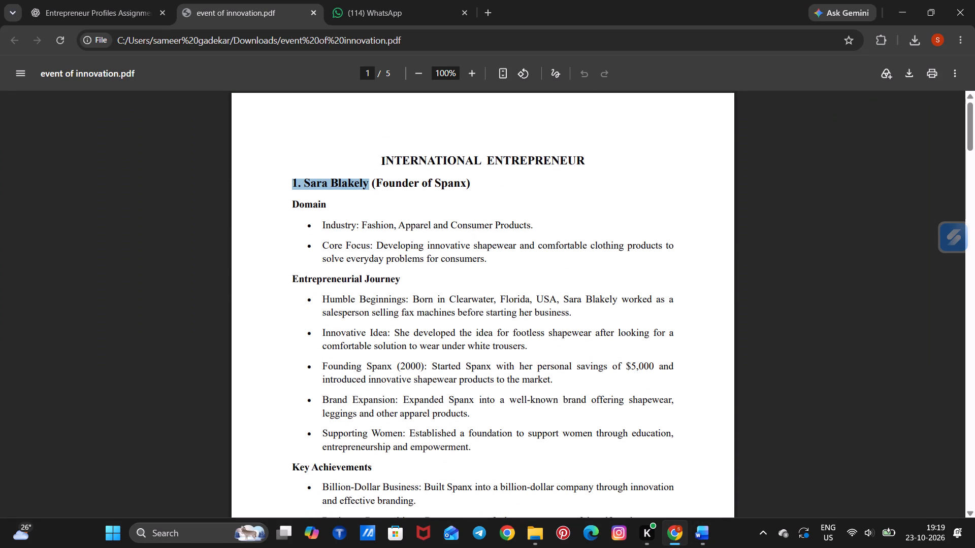
{"action": "left_click_drag", "start_coordinate": [368, 175], "coordinate": [368, 176]}
{"action": "key", "text": "ctrl+c"}
{"action": "left_click", "coordinate": [438, 202]}
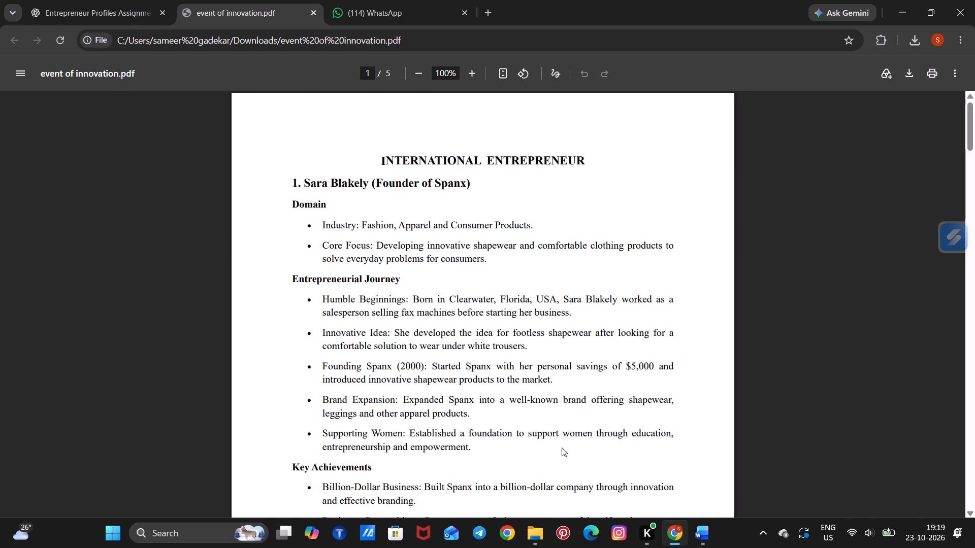
{"action": "left_click", "coordinate": [738, 504]}
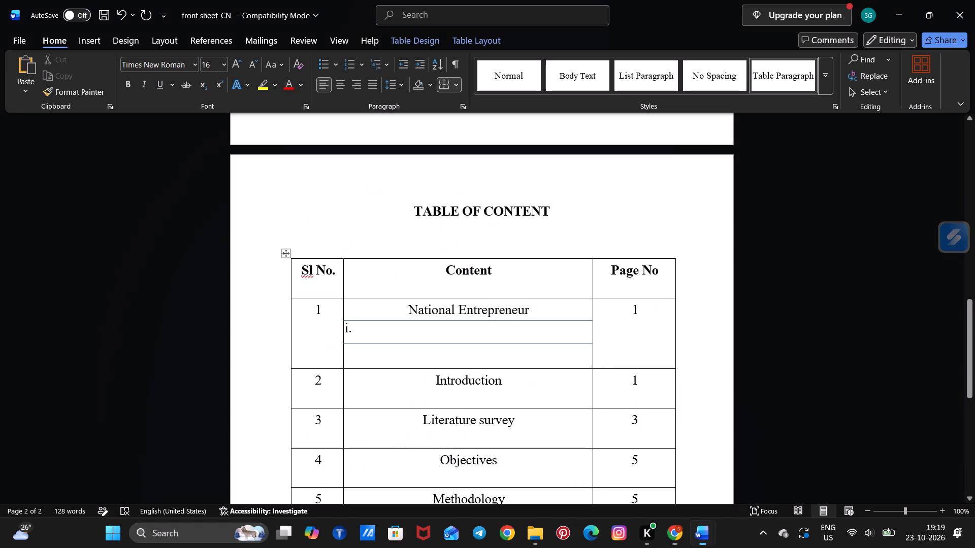
{"action": "key", "text": "ctrl+v"}
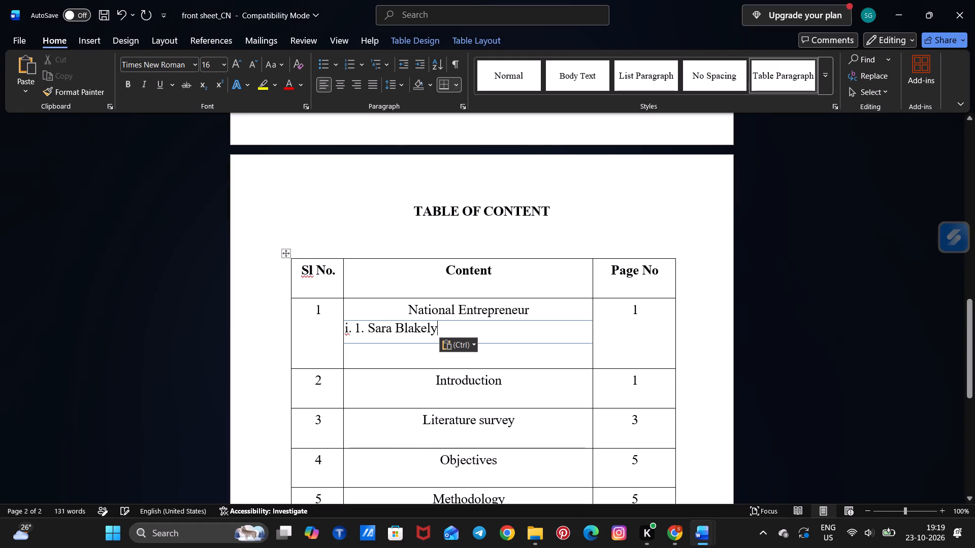
Remove the copied 1. and the extra spaces so the entry reads i.Sara Blakely.
{"action": "left_click", "coordinate": [364, 330]}
{"action": "key", "text": "BackSpace"}
{"action": "key", "text": "BackSpace"}
{"action": "key", "text": "BackSpace"}
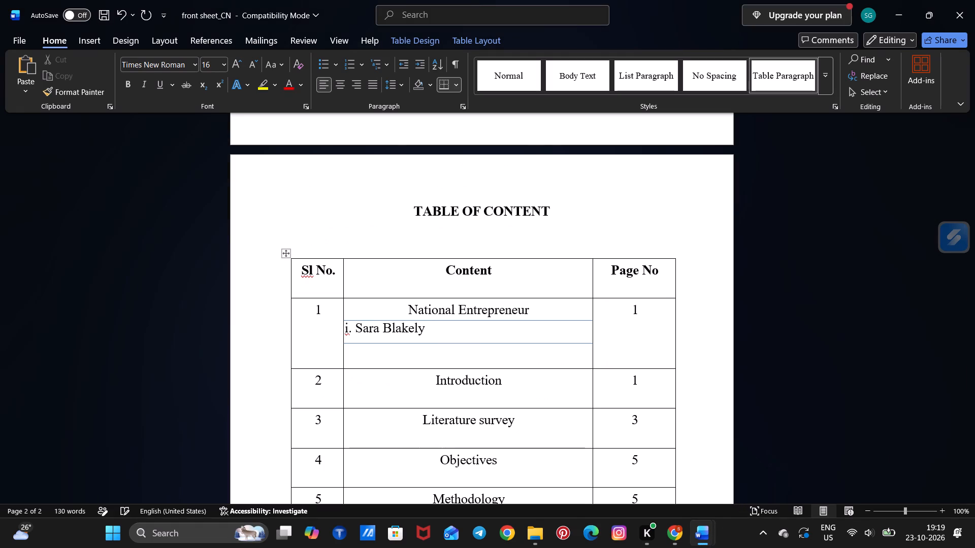
{"action": "key", "text": "Right"}
{"action": "key", "text": "BackSpace"}
{"action": "left_click", "coordinate": [489, 339]}
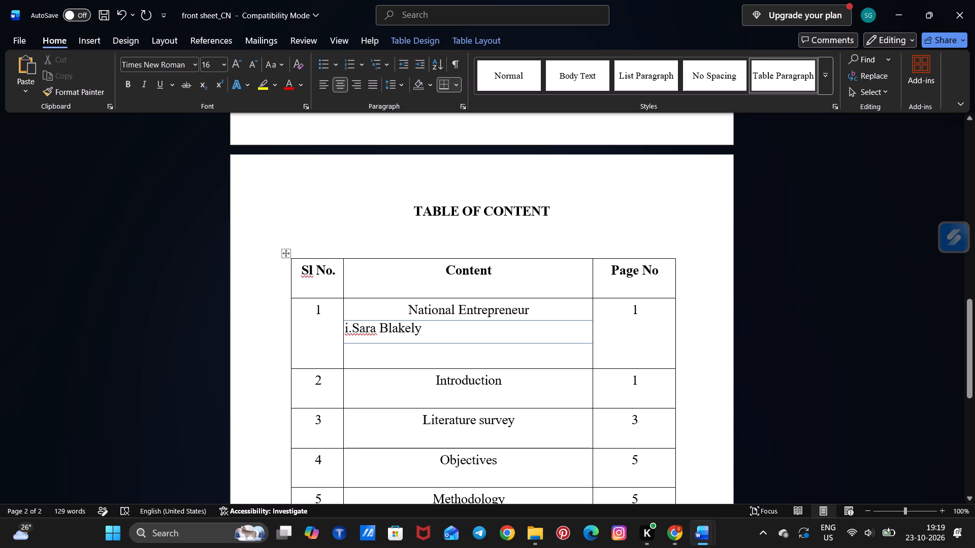
Indent the i.Sara Blakely entry by one space from the cell border, keeping it as plain text rather than an automatic list.
{"action": "left_click", "coordinate": [349, 328]}
{"action": "key", "text": "Right"}
{"action": "key", "text": "space"}
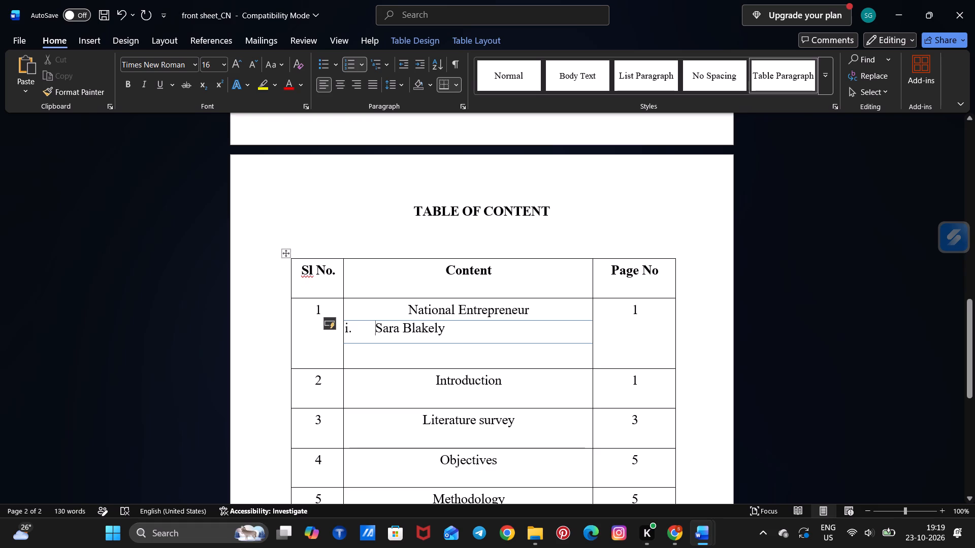
{"action": "left_click", "coordinate": [344, 328]}
{"action": "key", "text": "Left"}
{"action": "key", "text": "space"}
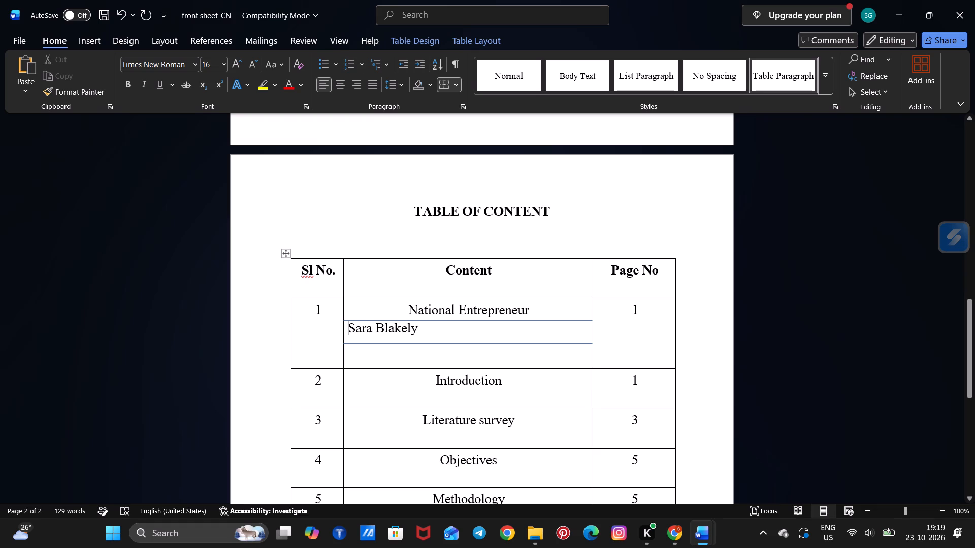
{"action": "key", "text": "i"}
{"action": "key", "text": "period"}
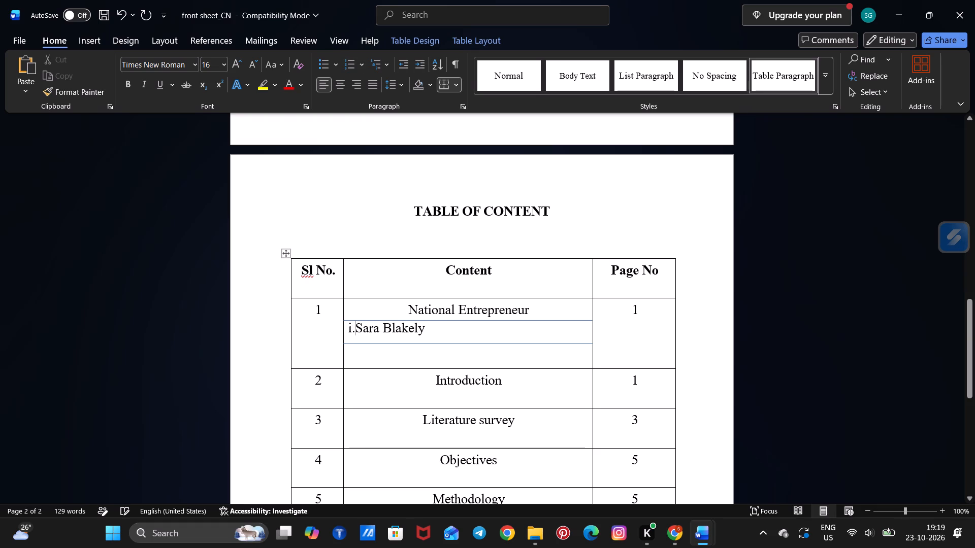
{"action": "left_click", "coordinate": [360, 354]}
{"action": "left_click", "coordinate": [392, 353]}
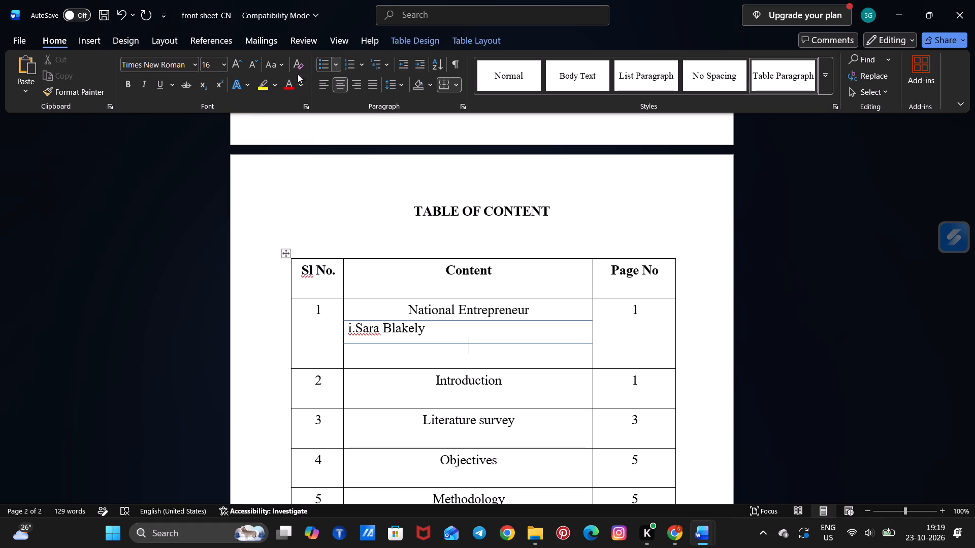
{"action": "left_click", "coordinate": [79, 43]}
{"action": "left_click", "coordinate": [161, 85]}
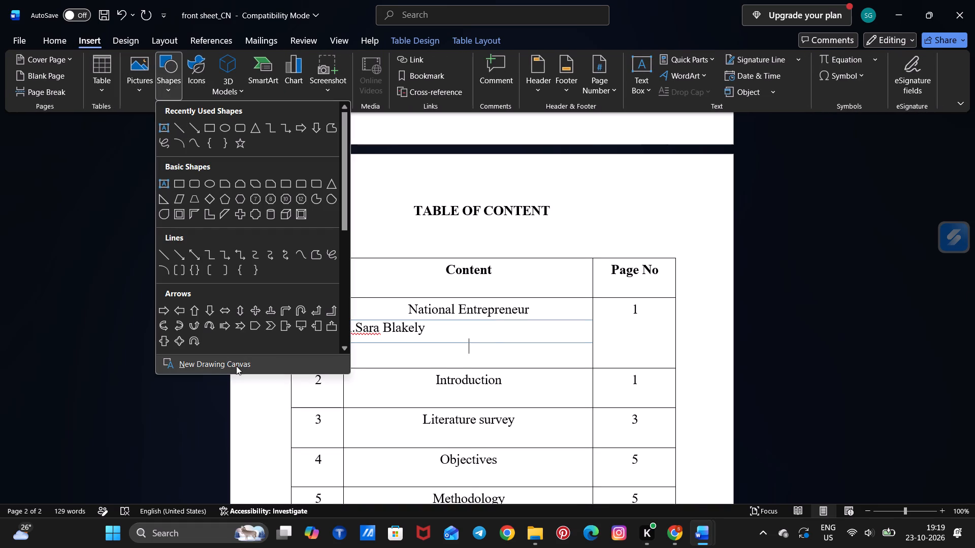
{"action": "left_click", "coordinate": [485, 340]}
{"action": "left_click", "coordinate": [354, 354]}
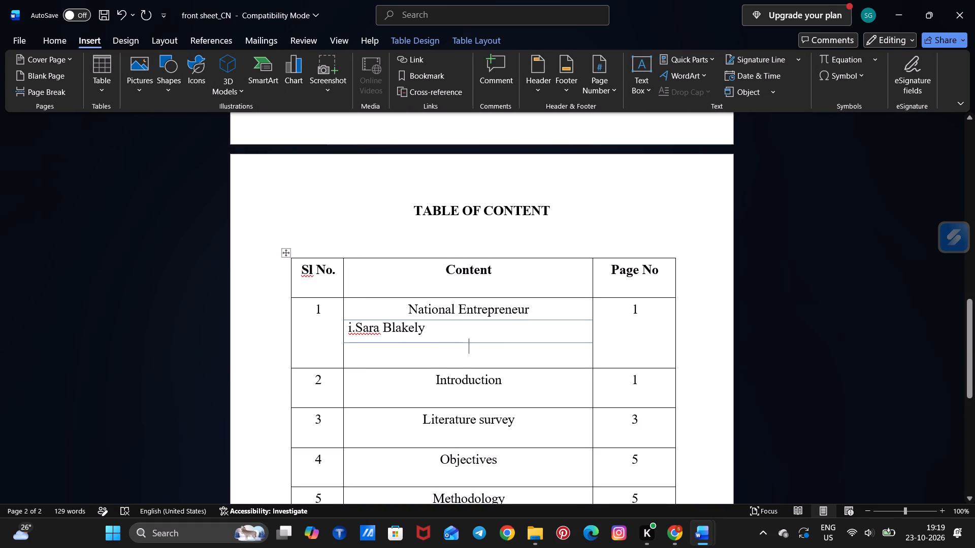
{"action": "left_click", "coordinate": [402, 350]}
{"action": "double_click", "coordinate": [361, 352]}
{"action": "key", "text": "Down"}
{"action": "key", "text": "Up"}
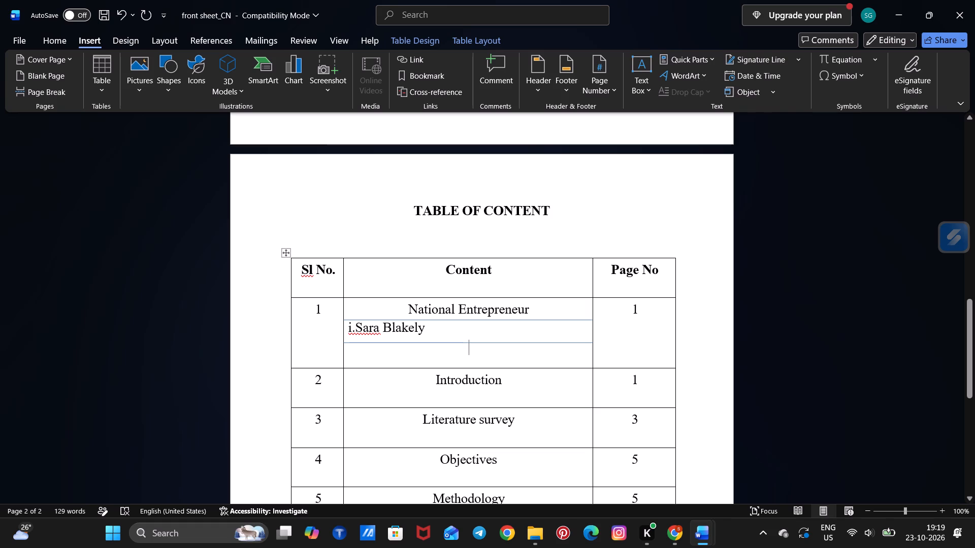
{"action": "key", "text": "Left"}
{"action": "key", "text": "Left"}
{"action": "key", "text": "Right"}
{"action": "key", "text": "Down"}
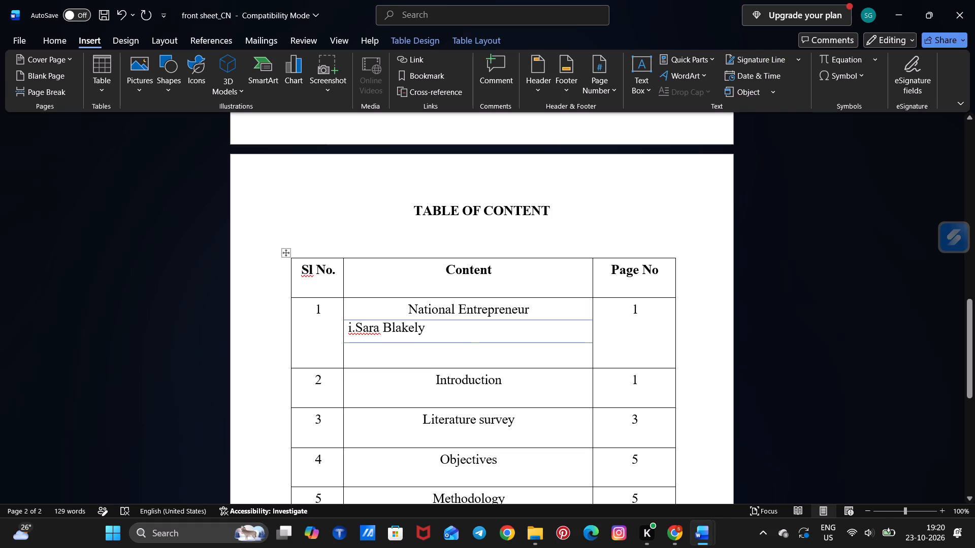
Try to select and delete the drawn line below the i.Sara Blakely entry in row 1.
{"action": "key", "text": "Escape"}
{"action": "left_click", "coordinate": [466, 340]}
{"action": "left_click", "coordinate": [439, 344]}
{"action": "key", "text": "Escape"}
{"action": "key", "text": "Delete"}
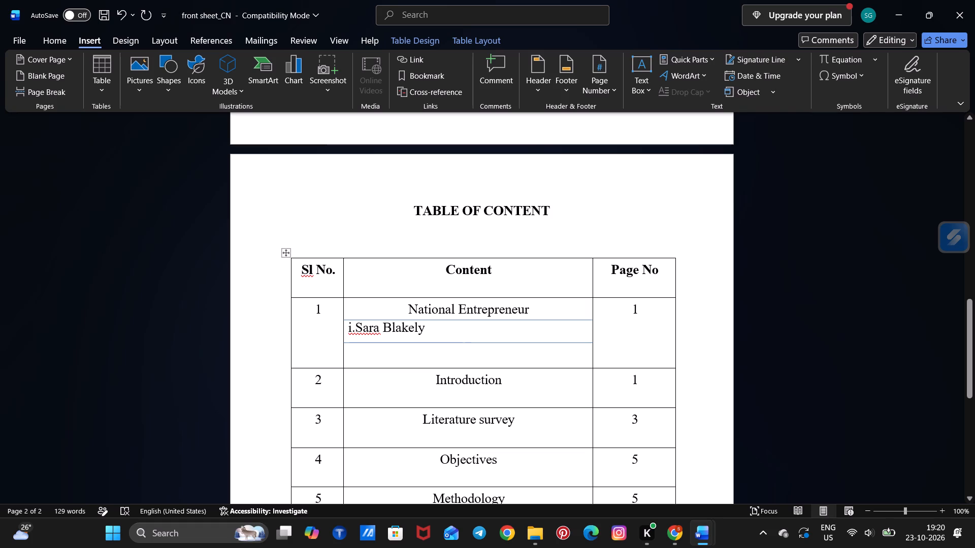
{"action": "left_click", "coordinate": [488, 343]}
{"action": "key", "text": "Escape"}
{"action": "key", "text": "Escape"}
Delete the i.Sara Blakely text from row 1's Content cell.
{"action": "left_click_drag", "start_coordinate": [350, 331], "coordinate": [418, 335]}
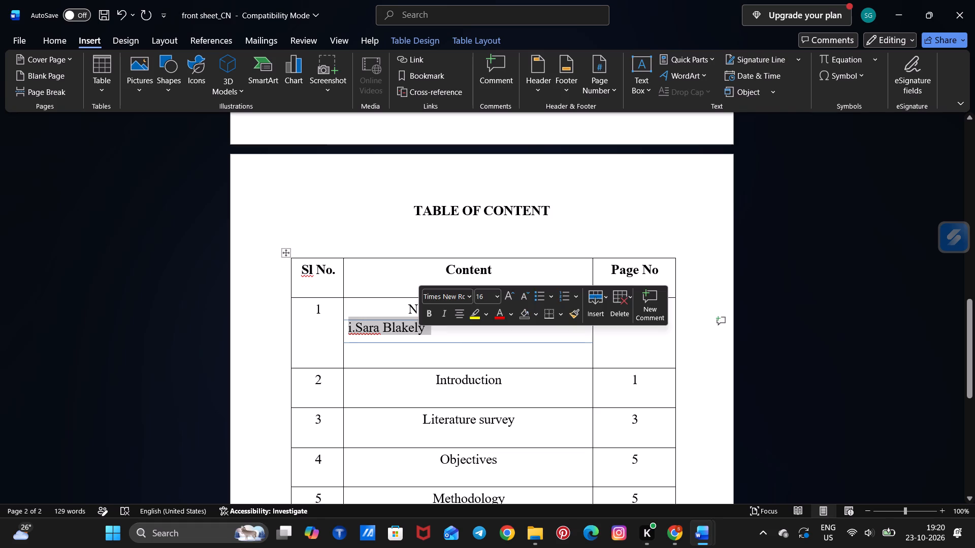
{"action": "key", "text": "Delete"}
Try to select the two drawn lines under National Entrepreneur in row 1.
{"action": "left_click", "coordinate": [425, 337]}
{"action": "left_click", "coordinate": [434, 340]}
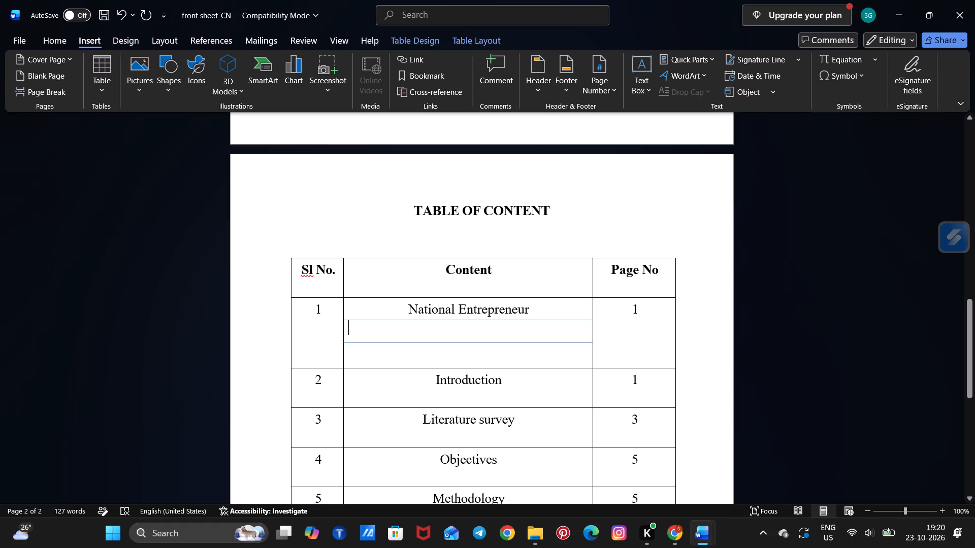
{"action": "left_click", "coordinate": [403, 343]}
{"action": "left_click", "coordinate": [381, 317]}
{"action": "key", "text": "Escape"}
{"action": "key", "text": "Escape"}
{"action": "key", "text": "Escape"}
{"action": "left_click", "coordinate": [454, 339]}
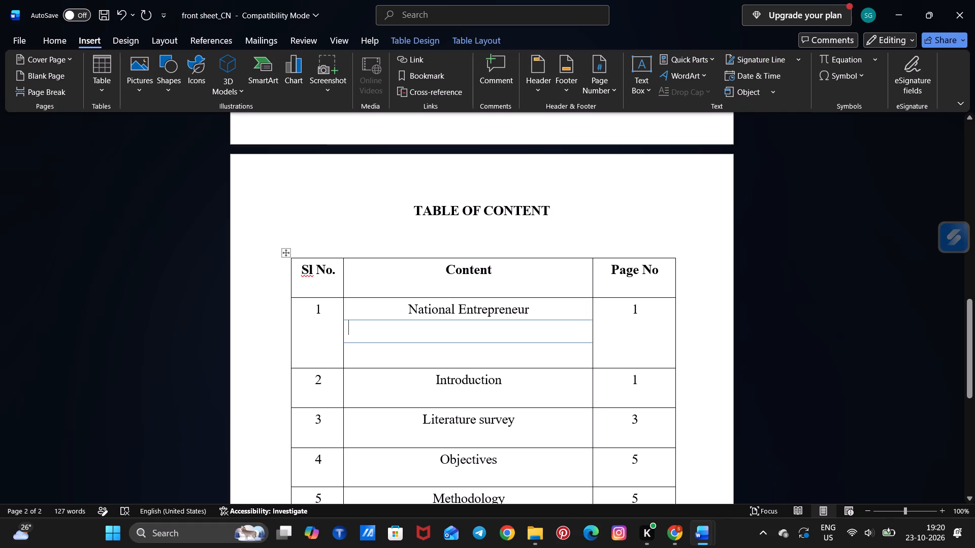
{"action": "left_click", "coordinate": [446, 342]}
Undo the recent edits back to before the lines were drawn, clearing both lines and the i.Sara Blakely entry from row 1.
{"action": "left_click", "coordinate": [114, 12]}
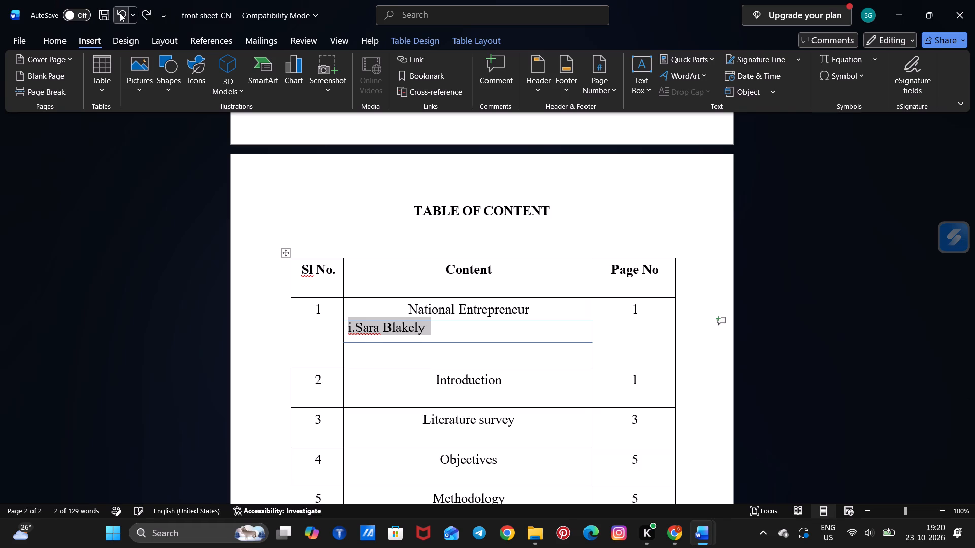
{"action": "left_click", "coordinate": [120, 13]}
{"action": "triple_click", "coordinate": [120, 13]}
{"action": "triple_click", "coordinate": [120, 13]}
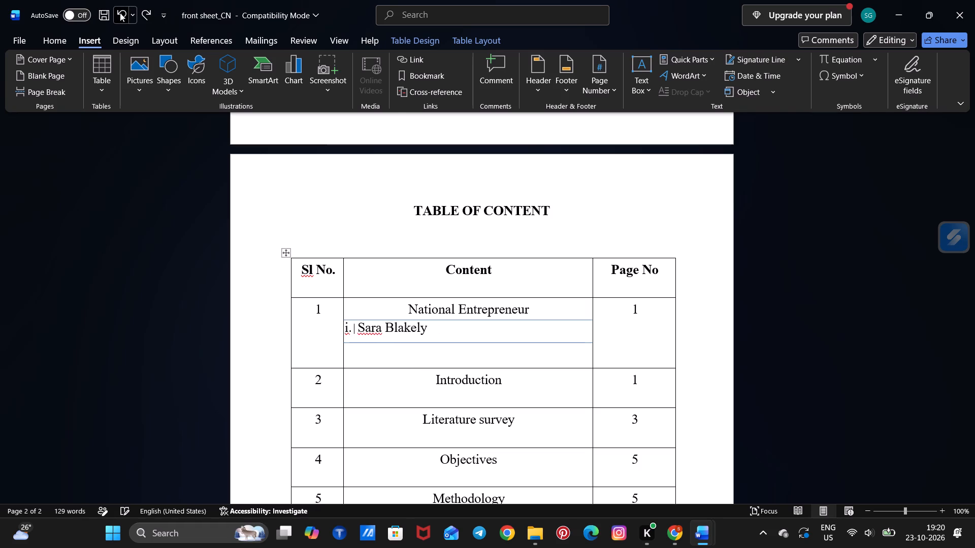
{"action": "triple_click", "coordinate": [120, 13]}
{"action": "left_click", "coordinate": [120, 13]}
{"action": "double_click", "coordinate": [120, 13]}
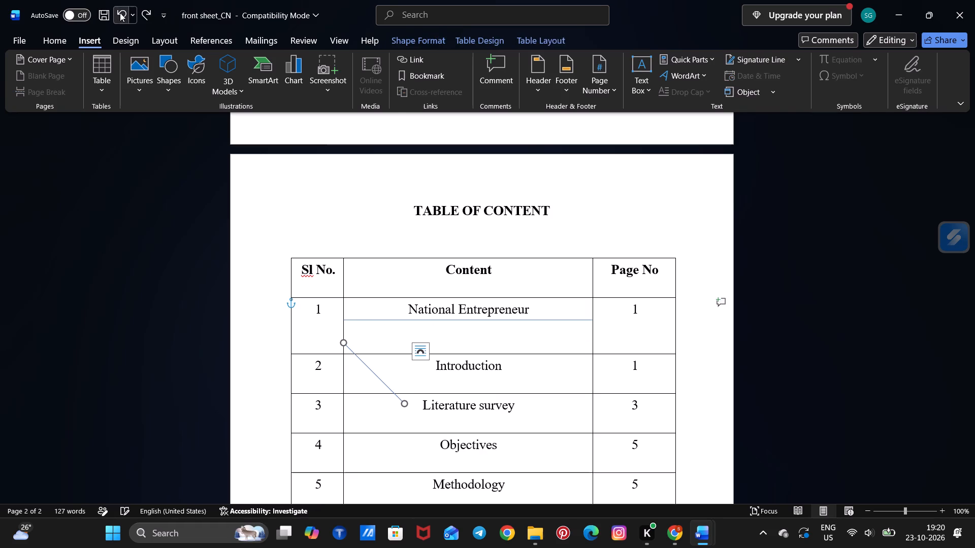
{"action": "left_click", "coordinate": [120, 13]}
{"action": "left_click", "coordinate": [120, 13]}
{"action": "left_click", "coordinate": [120, 13]}
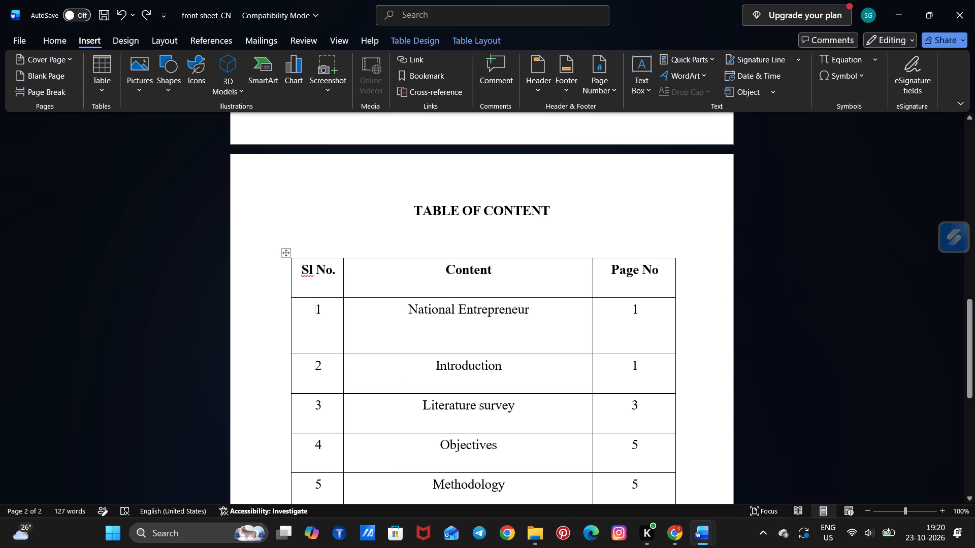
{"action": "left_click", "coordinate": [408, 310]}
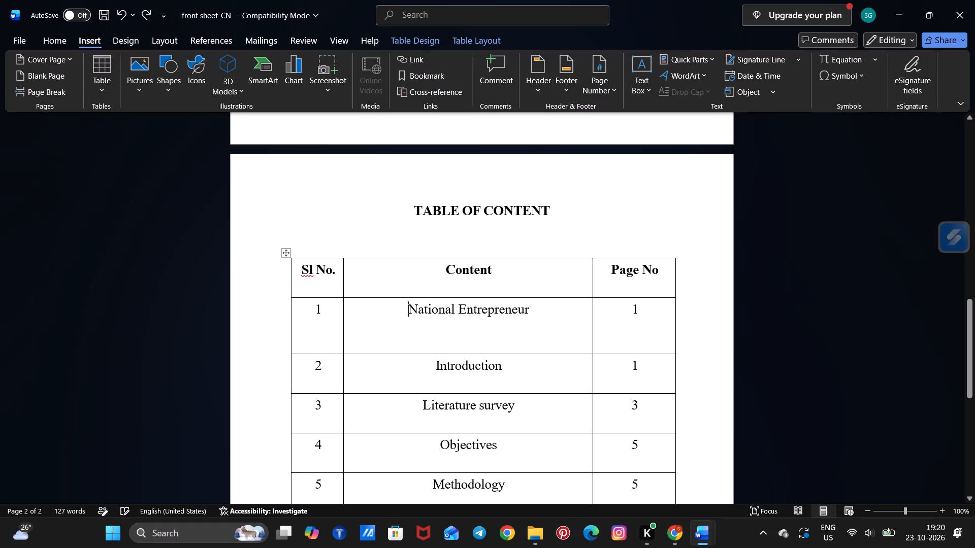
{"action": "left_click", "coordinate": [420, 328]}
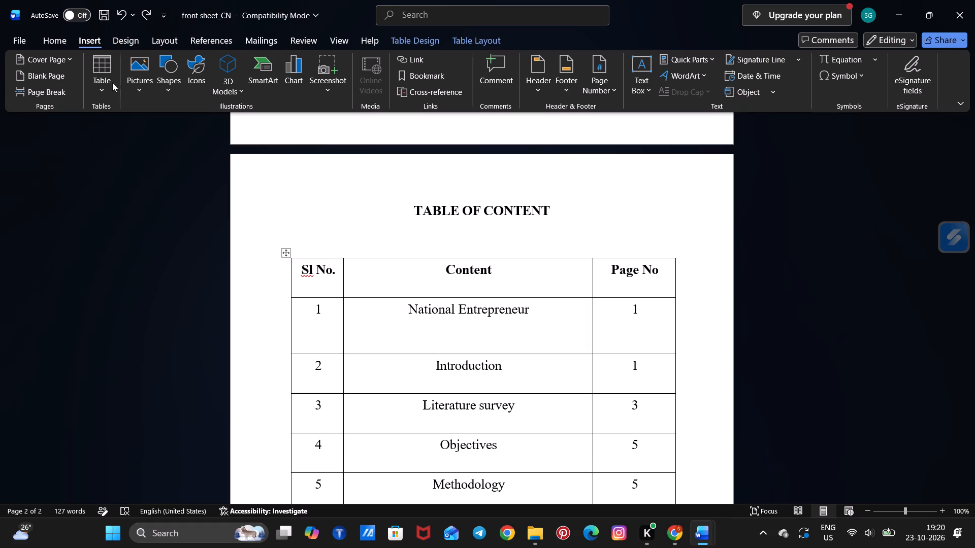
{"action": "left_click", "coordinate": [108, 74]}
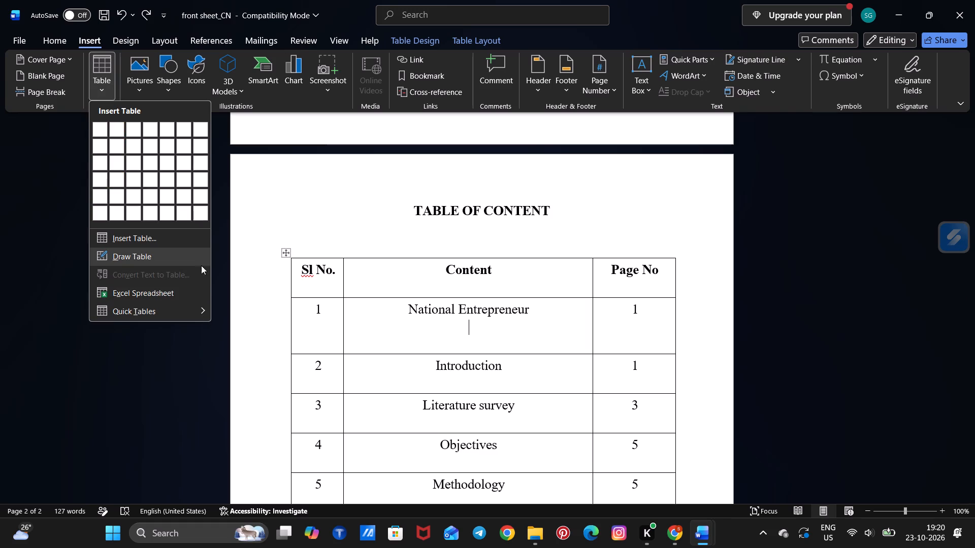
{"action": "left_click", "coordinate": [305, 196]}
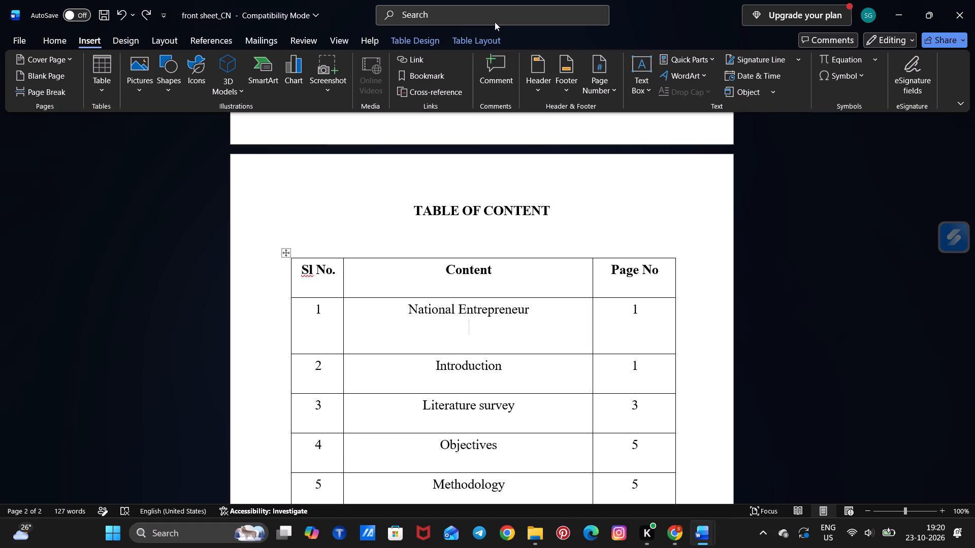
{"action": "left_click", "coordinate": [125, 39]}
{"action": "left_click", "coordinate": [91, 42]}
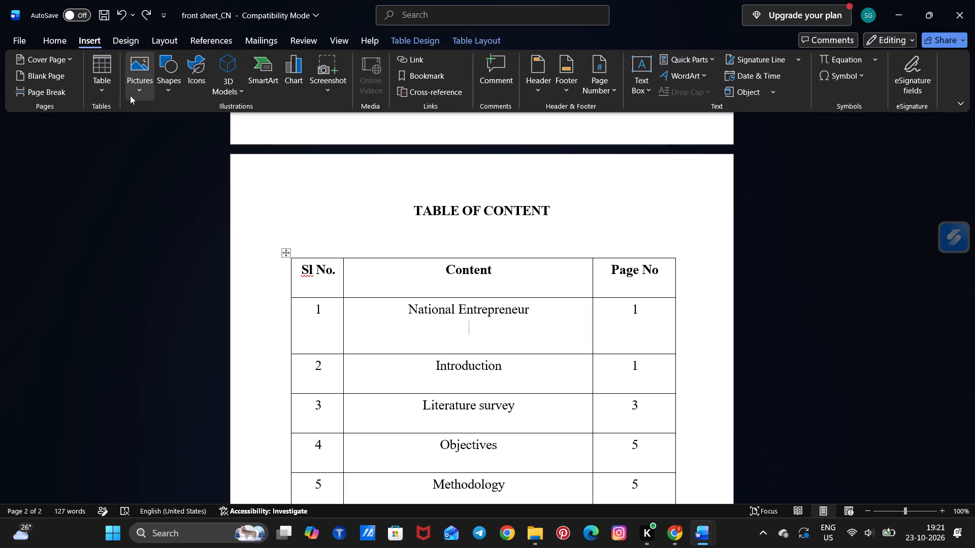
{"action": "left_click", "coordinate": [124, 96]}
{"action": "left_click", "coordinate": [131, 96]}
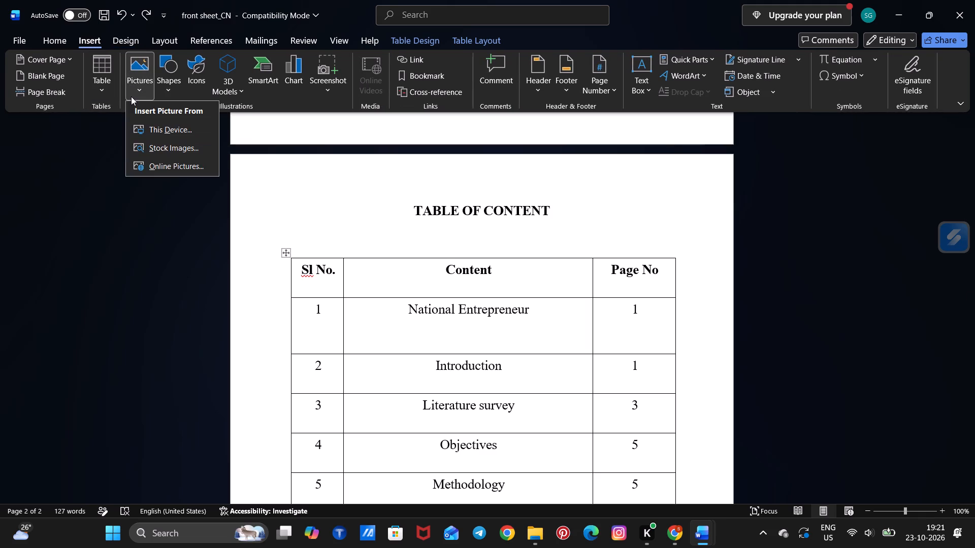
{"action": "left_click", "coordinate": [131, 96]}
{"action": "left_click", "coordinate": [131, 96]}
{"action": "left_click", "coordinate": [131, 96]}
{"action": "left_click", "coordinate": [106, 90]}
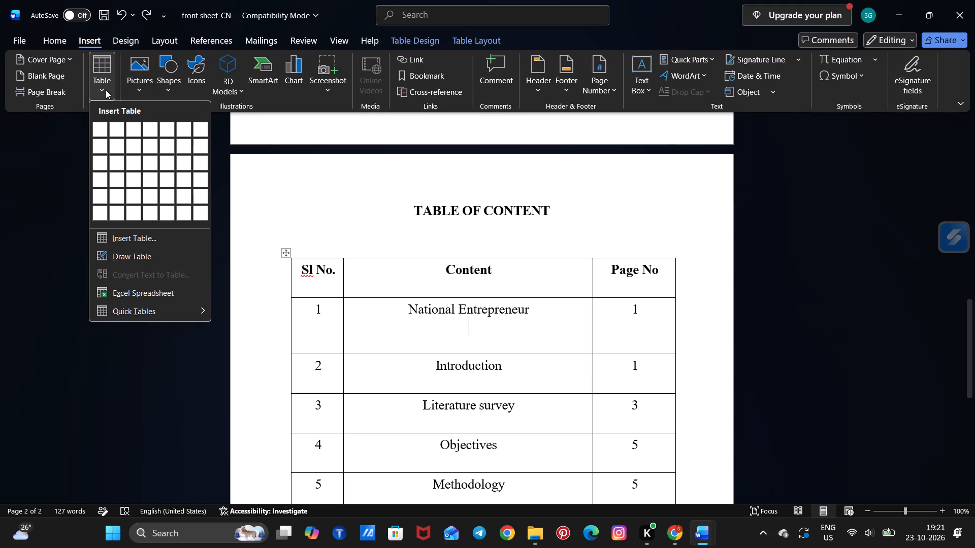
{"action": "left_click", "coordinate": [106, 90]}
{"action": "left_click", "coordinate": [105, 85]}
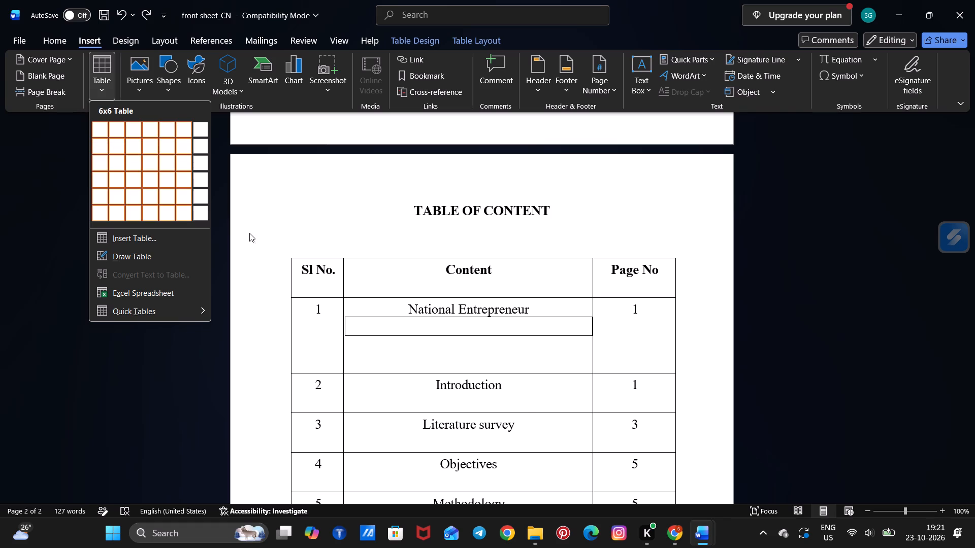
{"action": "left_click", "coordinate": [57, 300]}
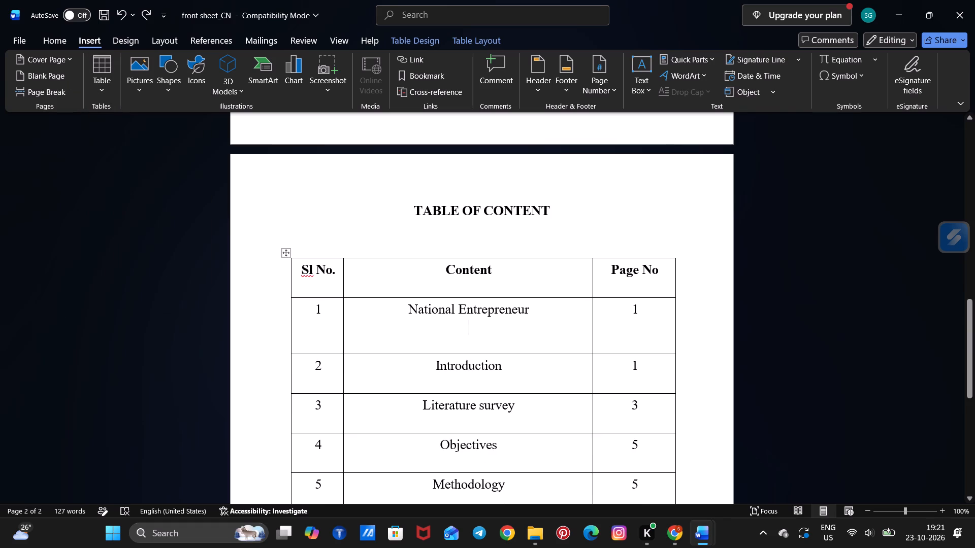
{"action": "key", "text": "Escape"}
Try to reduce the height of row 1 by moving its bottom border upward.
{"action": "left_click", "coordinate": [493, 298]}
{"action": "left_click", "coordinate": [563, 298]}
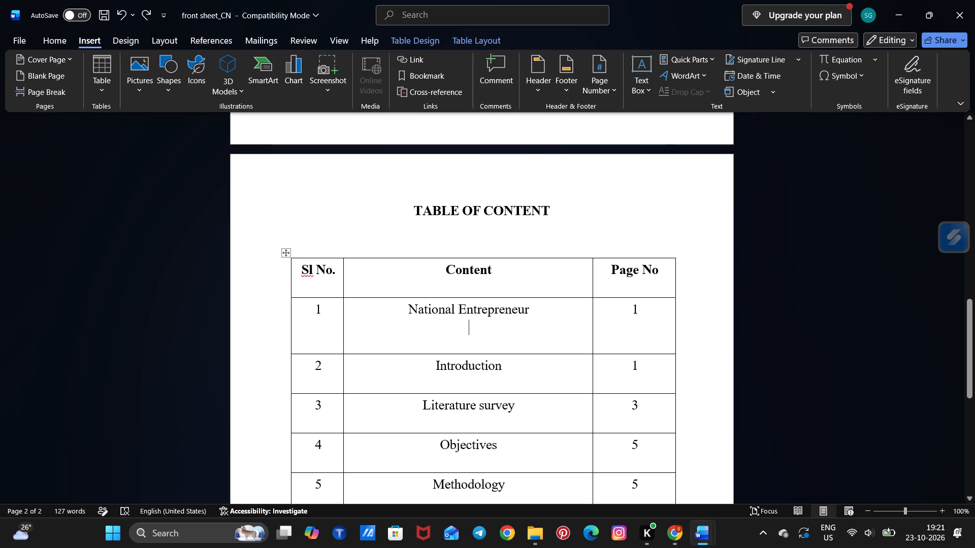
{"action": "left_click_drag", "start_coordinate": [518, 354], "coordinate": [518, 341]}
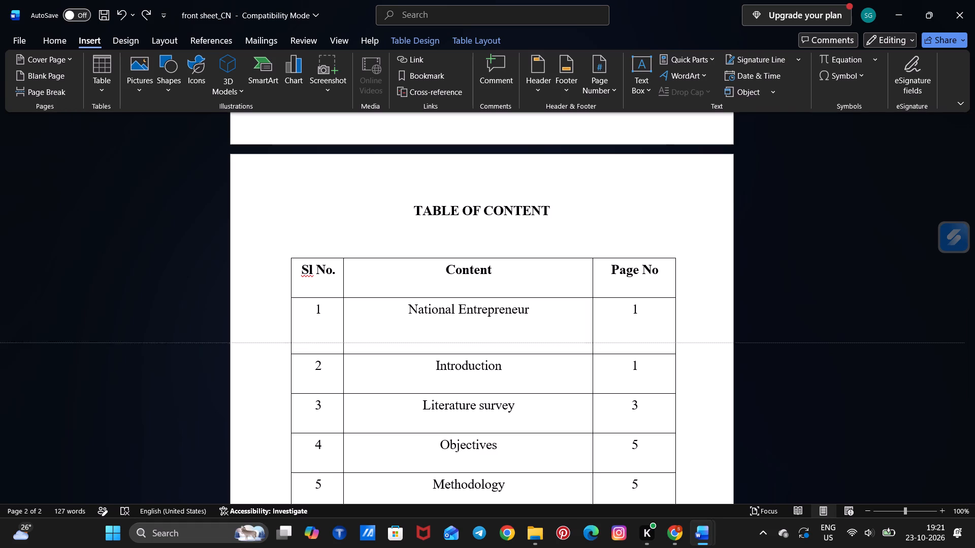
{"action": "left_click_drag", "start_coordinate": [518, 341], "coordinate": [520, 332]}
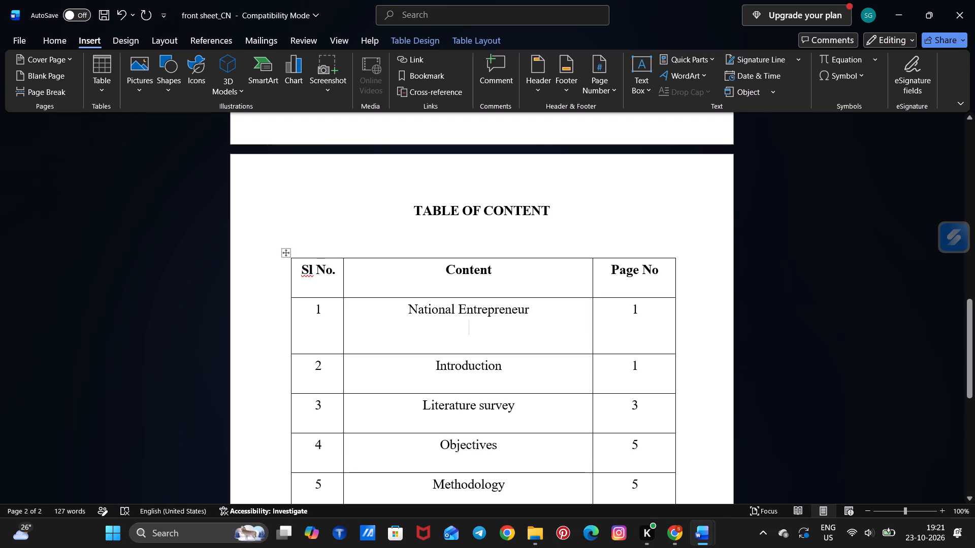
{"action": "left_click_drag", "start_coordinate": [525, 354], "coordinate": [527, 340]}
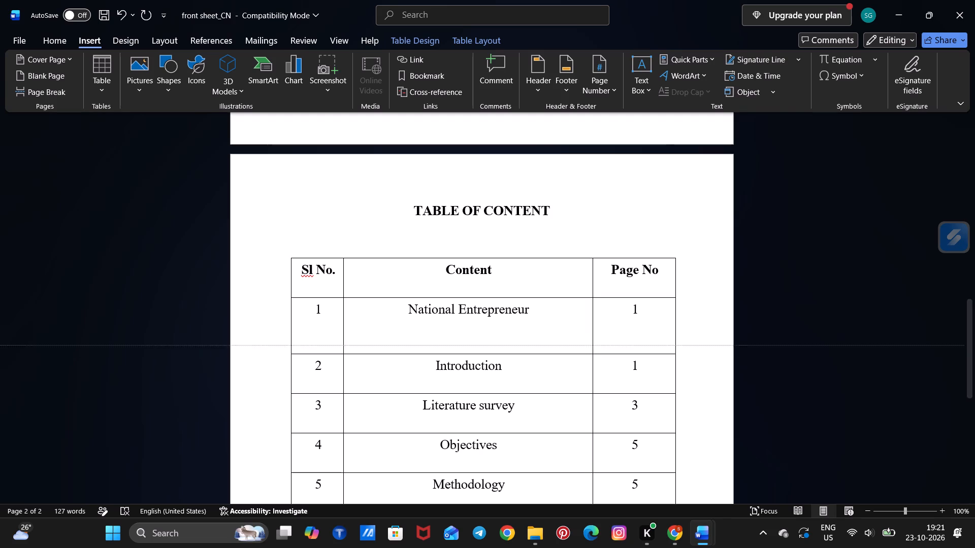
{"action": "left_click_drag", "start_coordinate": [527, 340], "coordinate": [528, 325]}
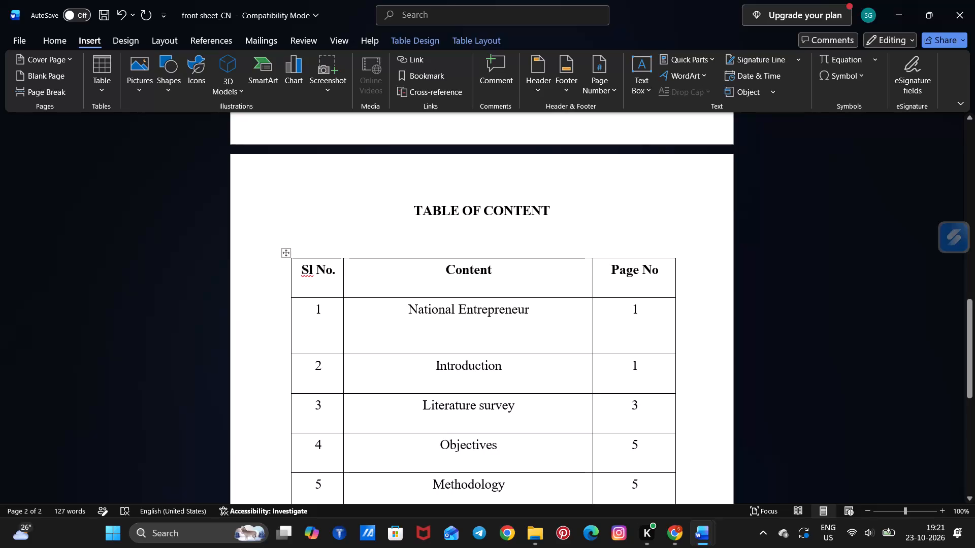
Delete the empty line below National Entrepreneur in row 1's Content cell.
{"action": "key", "text": "BackSpace"}
{"action": "key", "text": "BackSpace"}
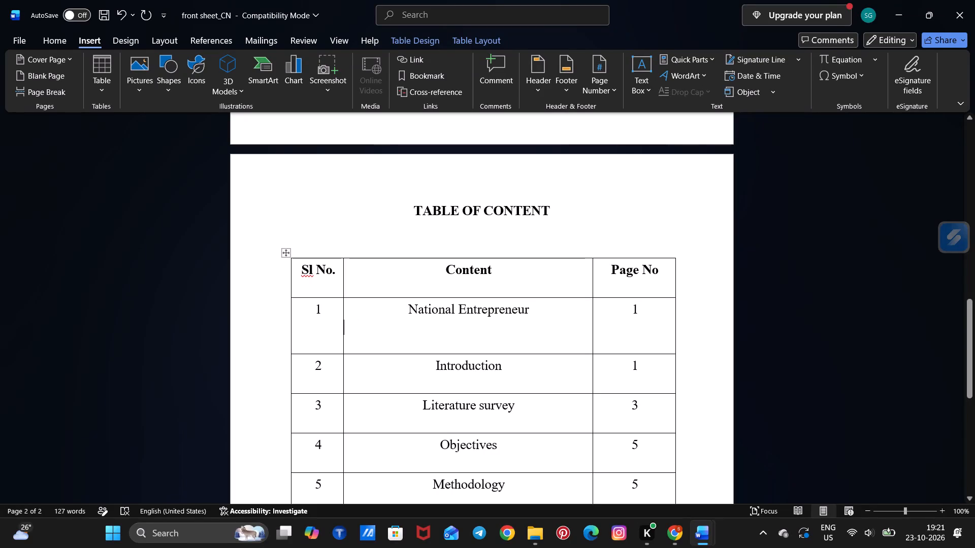
{"action": "left_click", "coordinate": [362, 333]}
{"action": "key", "text": "BackSpace"}
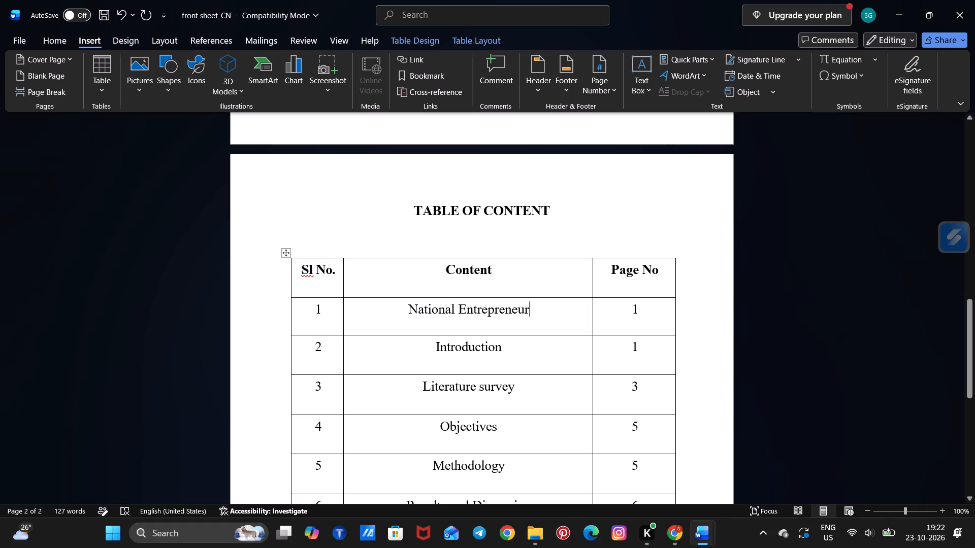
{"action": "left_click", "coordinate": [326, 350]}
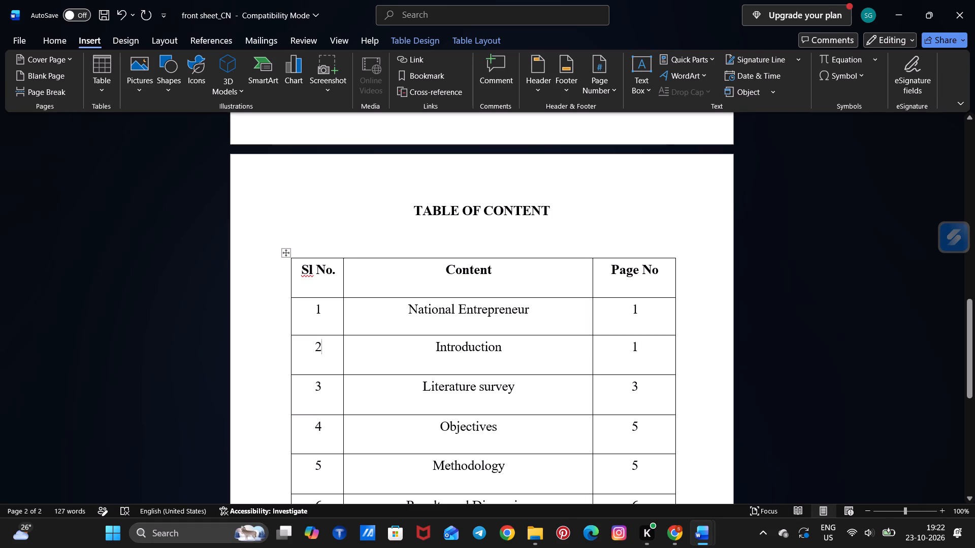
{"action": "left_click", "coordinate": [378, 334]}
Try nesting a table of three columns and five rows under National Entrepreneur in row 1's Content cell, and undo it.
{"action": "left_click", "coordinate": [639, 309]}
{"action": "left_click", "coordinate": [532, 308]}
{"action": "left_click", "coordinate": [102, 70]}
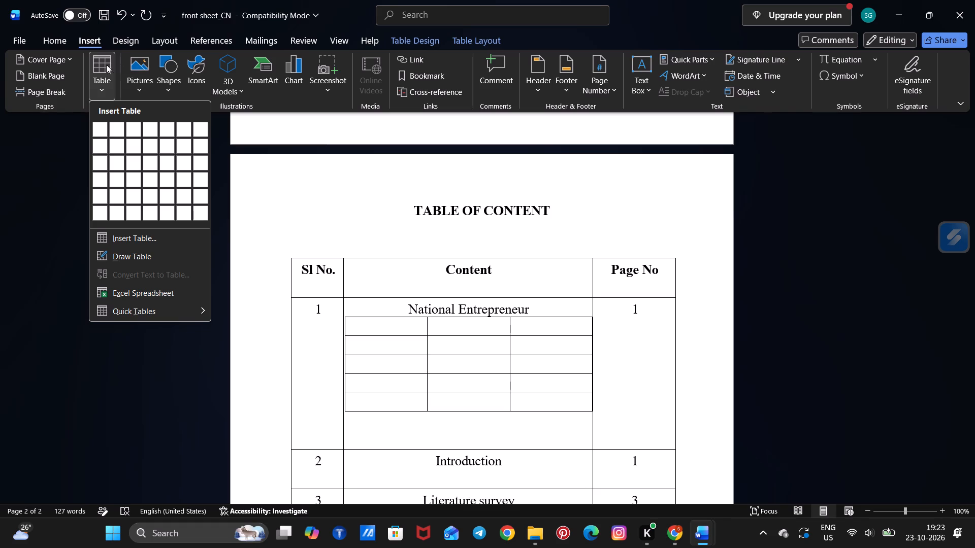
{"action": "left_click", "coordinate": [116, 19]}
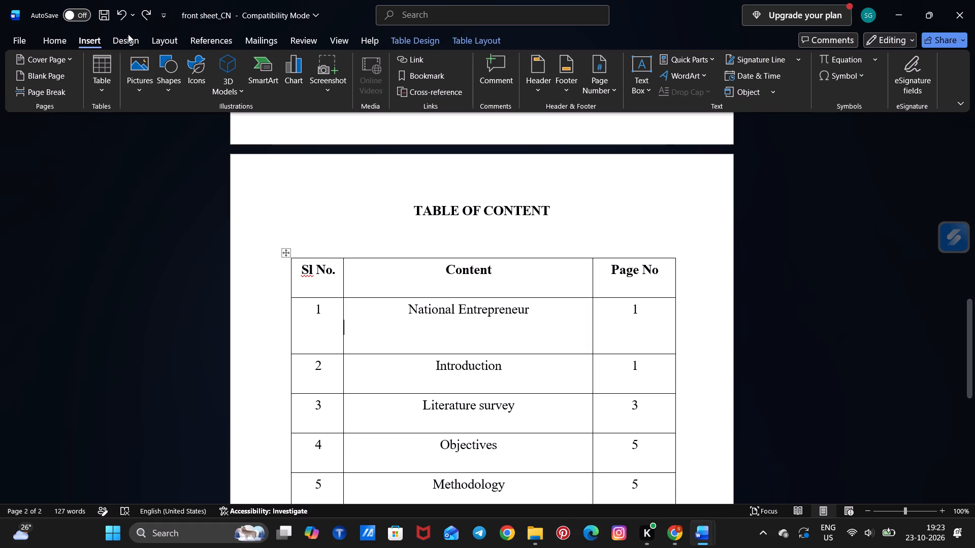
Draw a horizontal straight line about 10.4 cm long across row 1's Content cell, just below National Entrepreneur.
{"action": "left_click", "coordinate": [164, 70]}
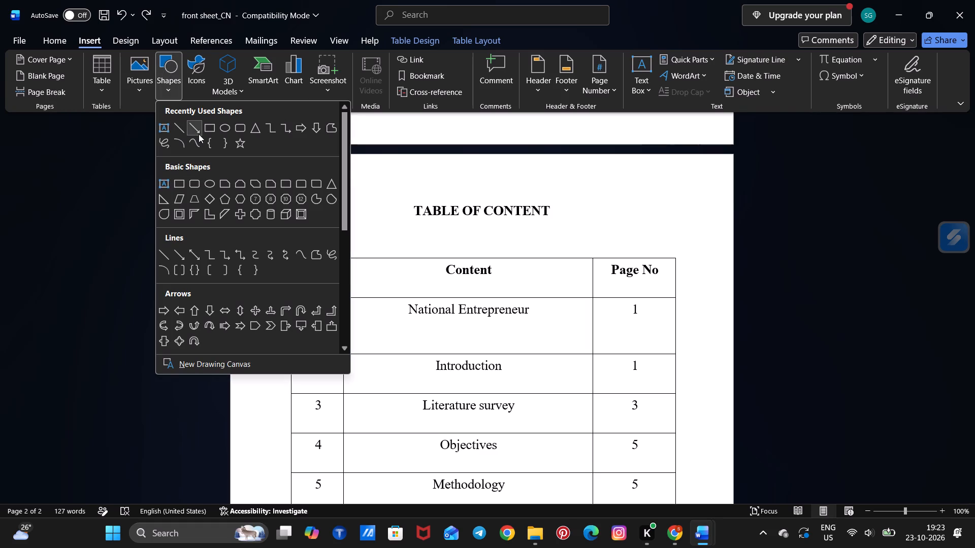
{"action": "left_click", "coordinate": [176, 126]}
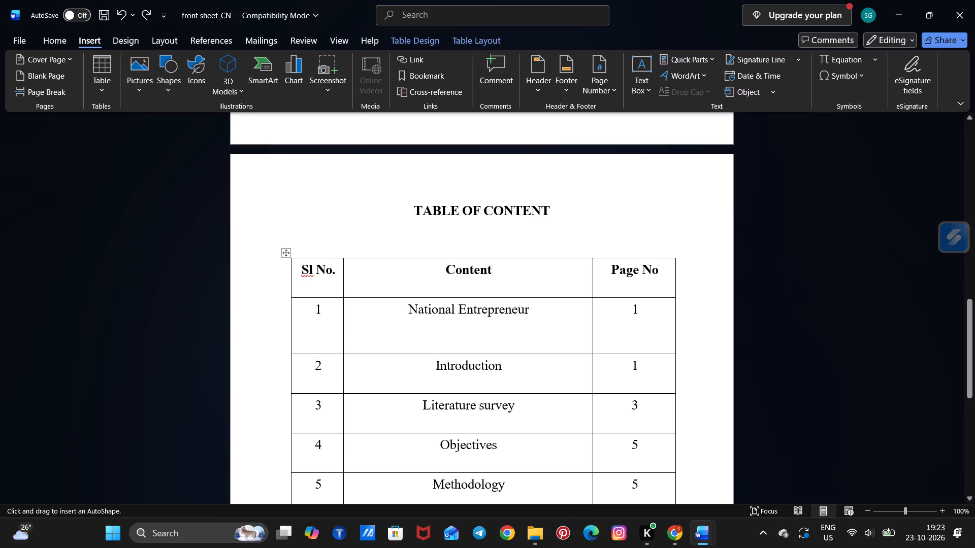
{"action": "left_click", "coordinate": [344, 319]}
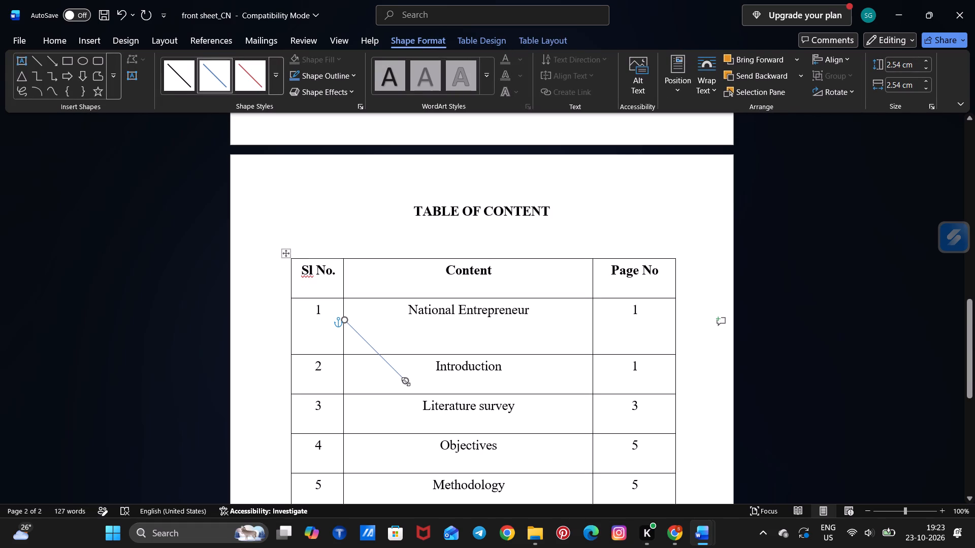
{"action": "left_click_drag", "start_coordinate": [403, 379], "coordinate": [512, 365]}
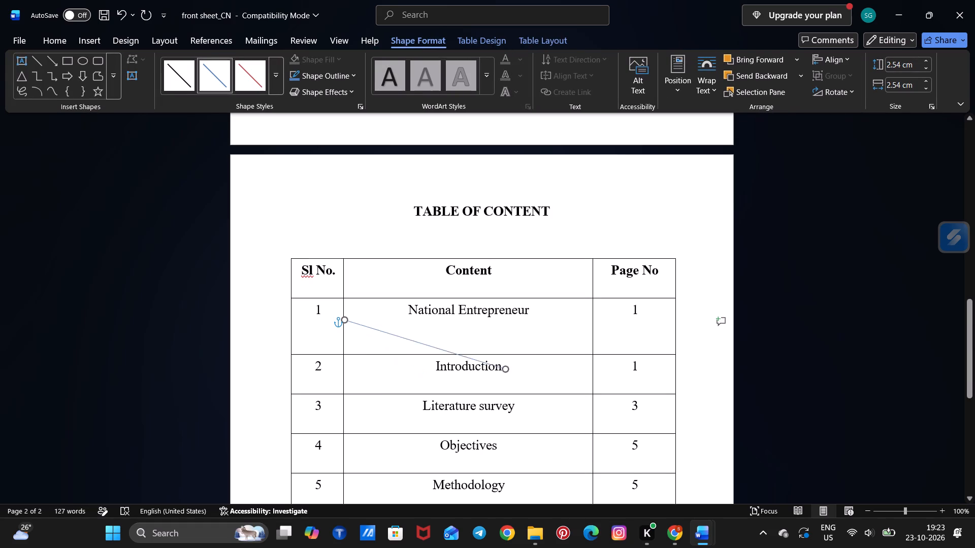
{"action": "left_click_drag", "start_coordinate": [512, 365], "coordinate": [594, 319]}
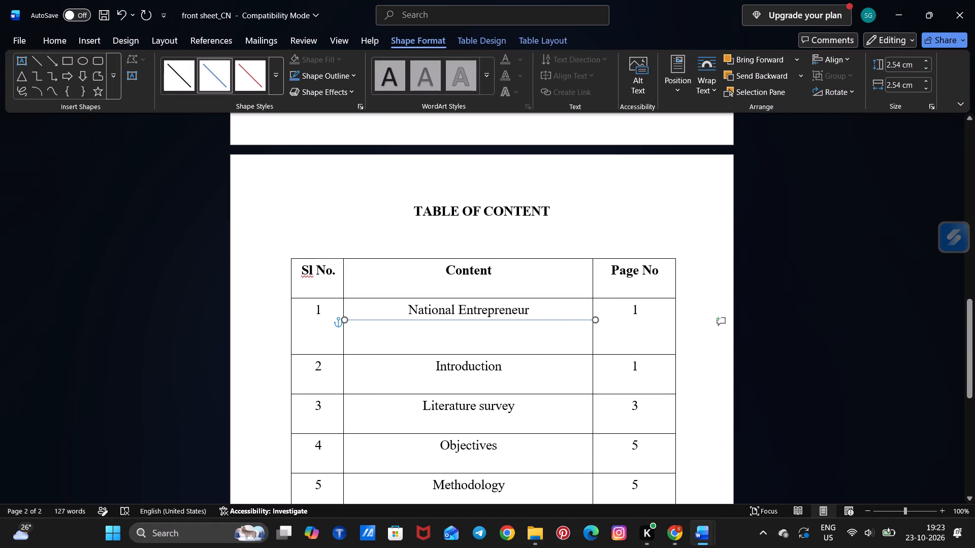
{"action": "left_click_drag", "start_coordinate": [594, 319], "coordinate": [593, 319]}
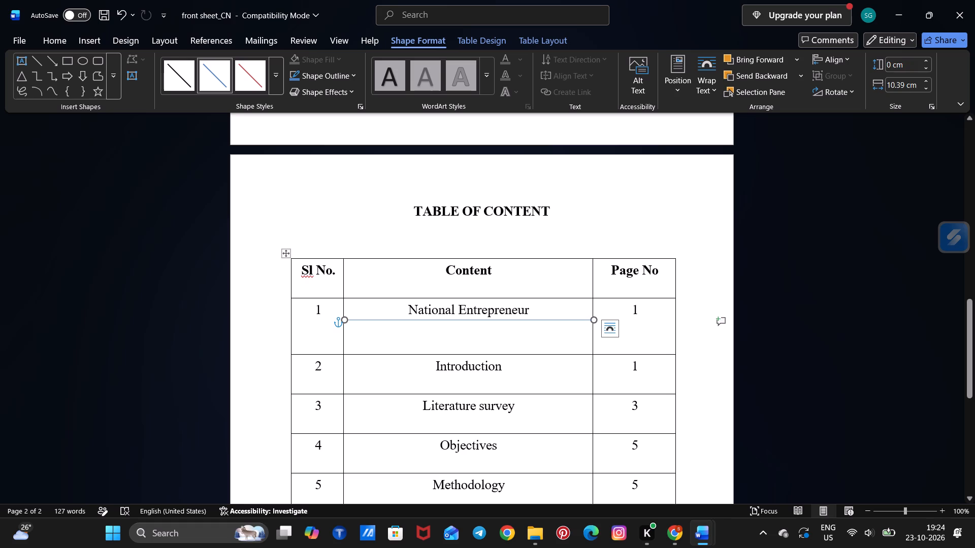
{"action": "key", "text": "Escape"}
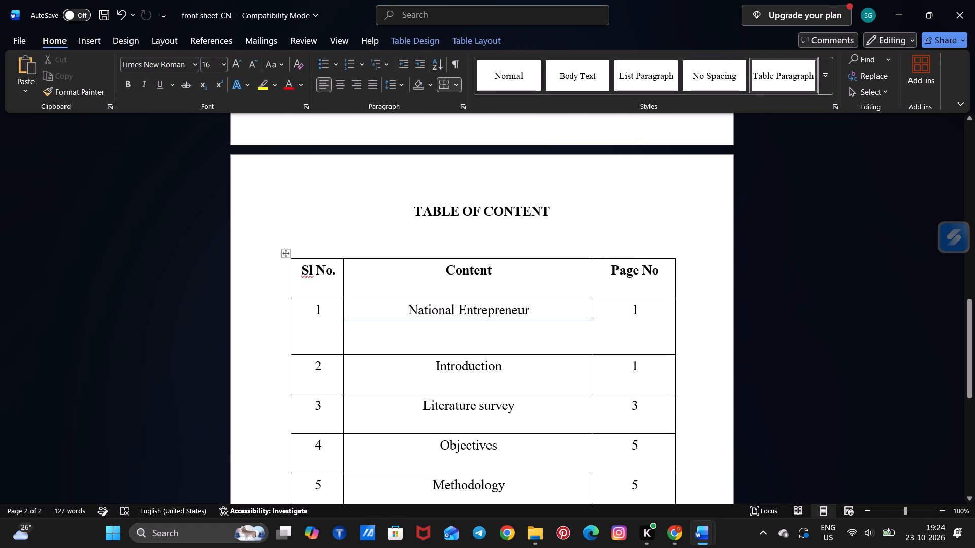
Indent the empty line beneath the drawn line in row 1's Content cell with leading spaces.
{"action": "left_click", "coordinate": [365, 338]}
{"action": "left_click", "coordinate": [494, 335]}
{"action": "left_click", "coordinate": [428, 334]}
{"action": "left_click", "coordinate": [413, 335]}
{"action": "left_click", "coordinate": [361, 333]}
{"action": "key", "text": "space"}
{"action": "key", "text": "space"}
{"action": "key", "text": "space"}
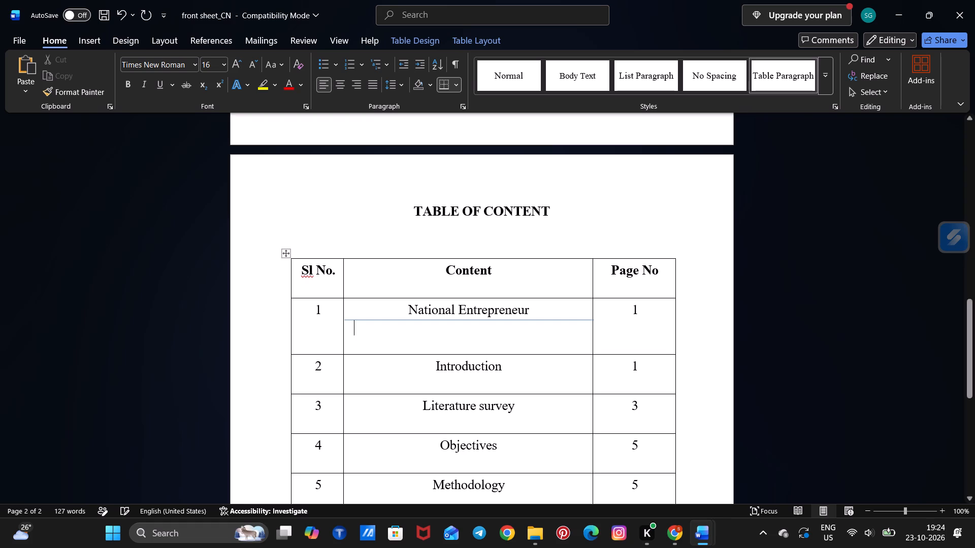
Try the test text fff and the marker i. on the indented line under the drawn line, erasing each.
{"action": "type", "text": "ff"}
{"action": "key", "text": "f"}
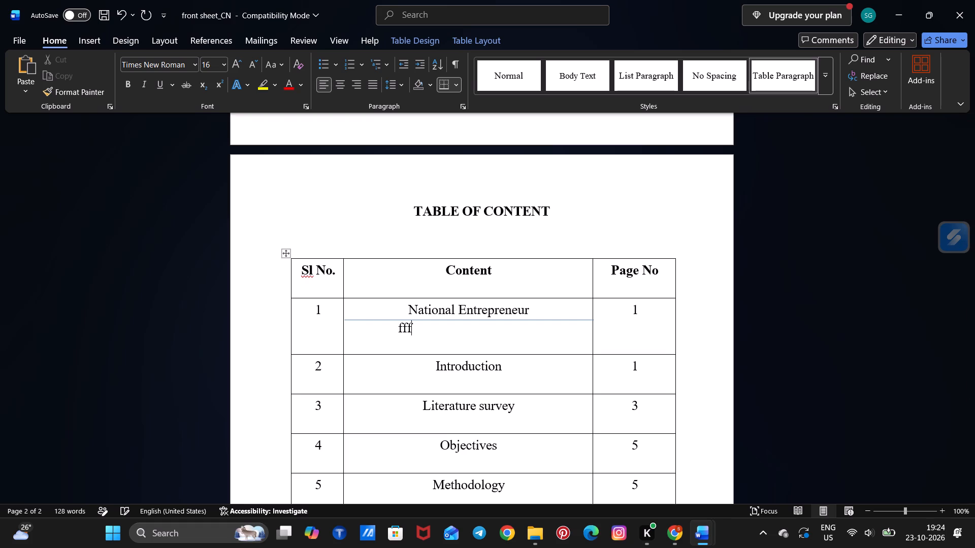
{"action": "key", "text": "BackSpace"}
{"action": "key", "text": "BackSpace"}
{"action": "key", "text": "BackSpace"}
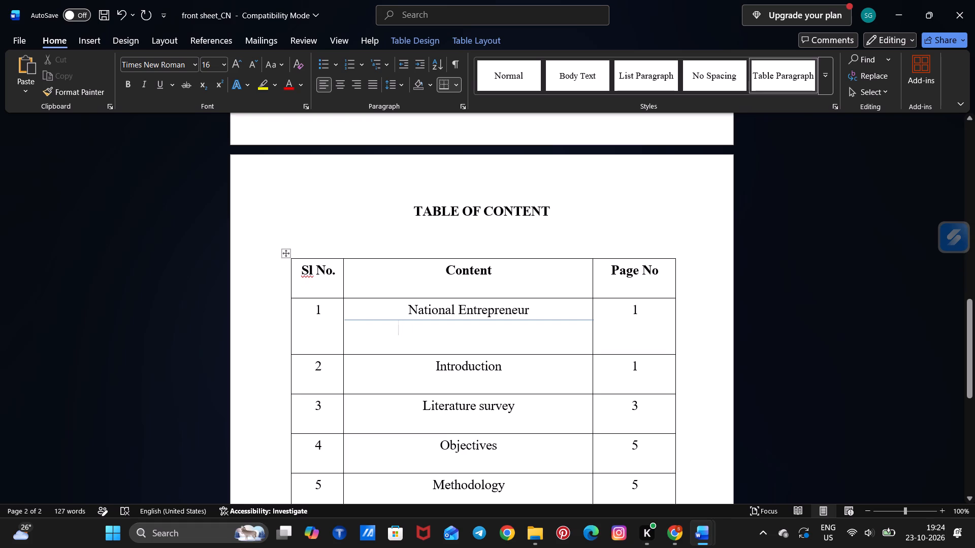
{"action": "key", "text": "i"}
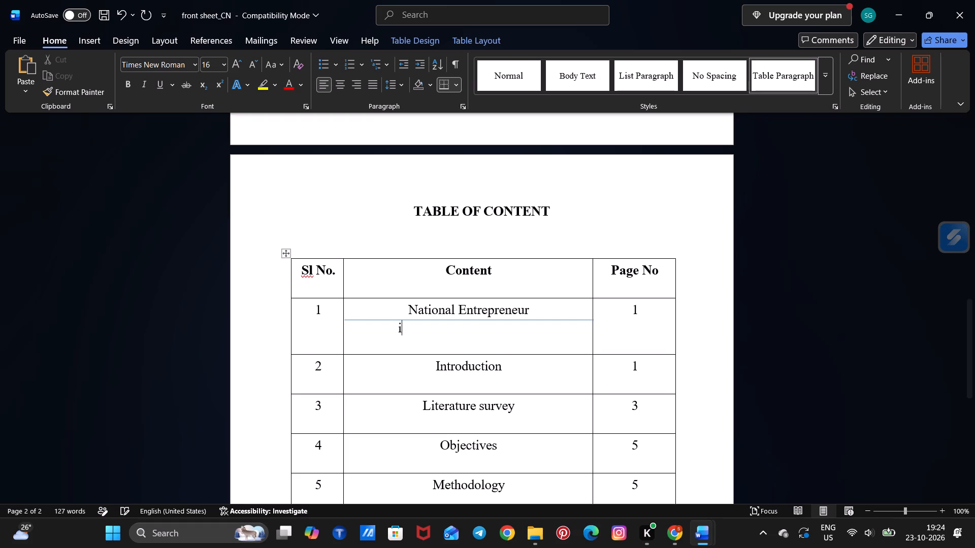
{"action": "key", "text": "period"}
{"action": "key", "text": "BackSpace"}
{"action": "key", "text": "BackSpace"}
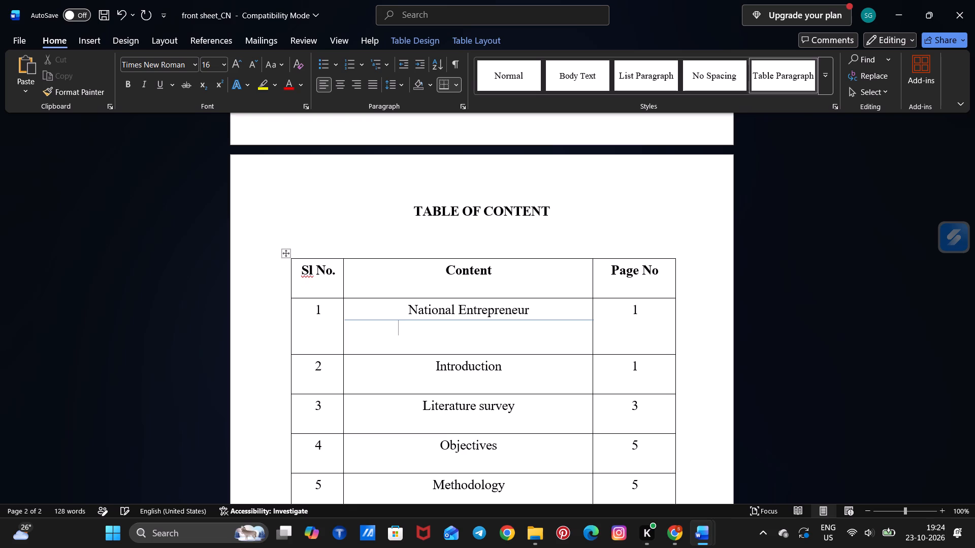
Try to select the drawn line under National Entrepreneur in row 1.
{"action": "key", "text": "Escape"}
{"action": "left_click", "coordinate": [574, 320]}
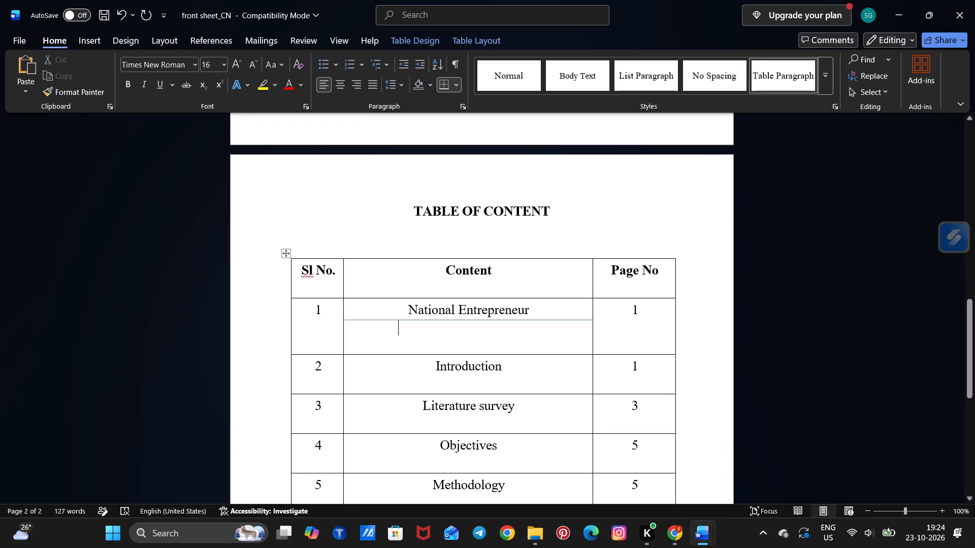
Undo the recent edits in row 1's Content cell, back past the drawn line and the extra empty line under National Entrepreneur.
{"action": "left_click", "coordinate": [562, 318]}
{"action": "left_click", "coordinate": [113, 15]}
{"action": "double_click", "coordinate": [119, 17]}
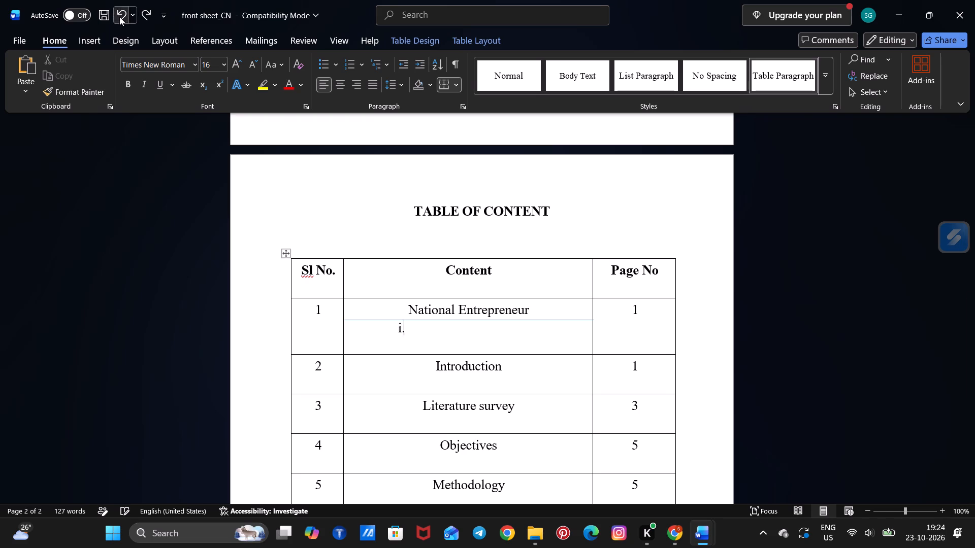
{"action": "left_click", "coordinate": [119, 17]}
{"action": "left_click", "coordinate": [119, 17]}
{"action": "triple_click", "coordinate": [119, 17]}
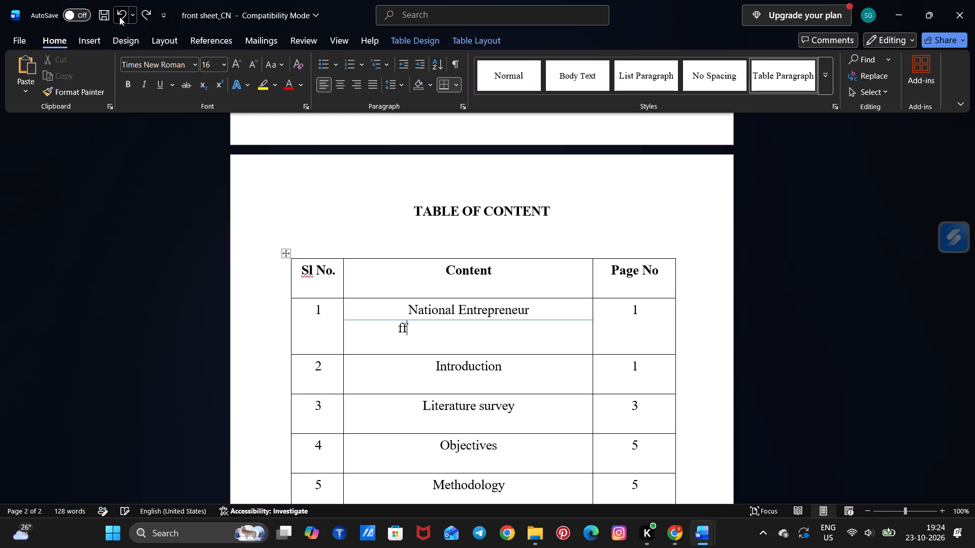
{"action": "left_click", "coordinate": [119, 17]}
{"action": "left_click", "coordinate": [119, 17]}
{"action": "triple_click", "coordinate": [119, 17]}
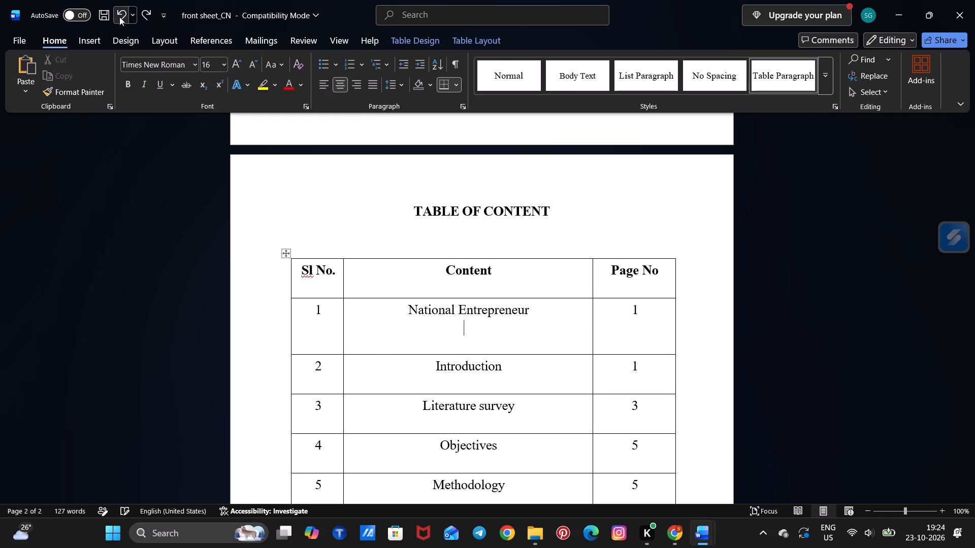
{"action": "double_click", "coordinate": [119, 17]}
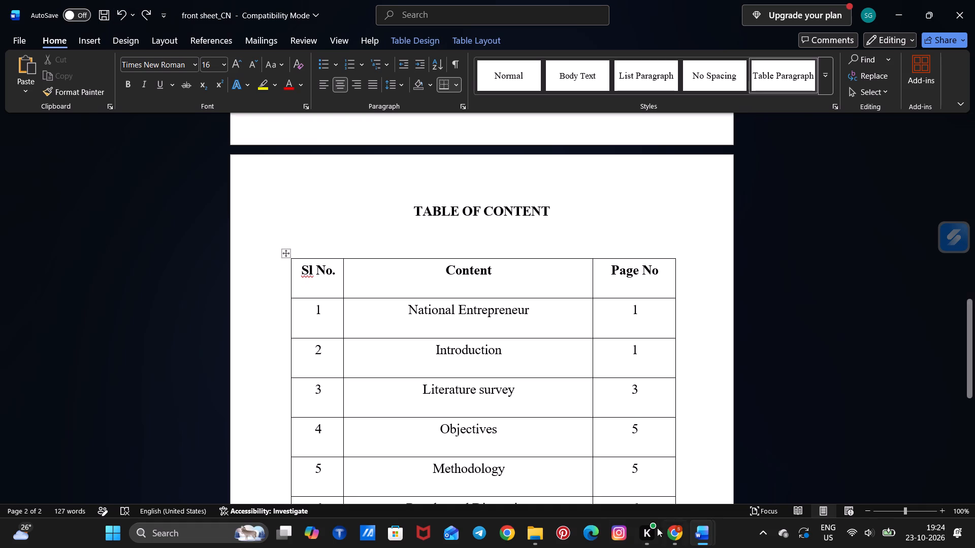
Switch to Chrome to consult the event of innovation PDF.
{"action": "left_click", "coordinate": [676, 533]}
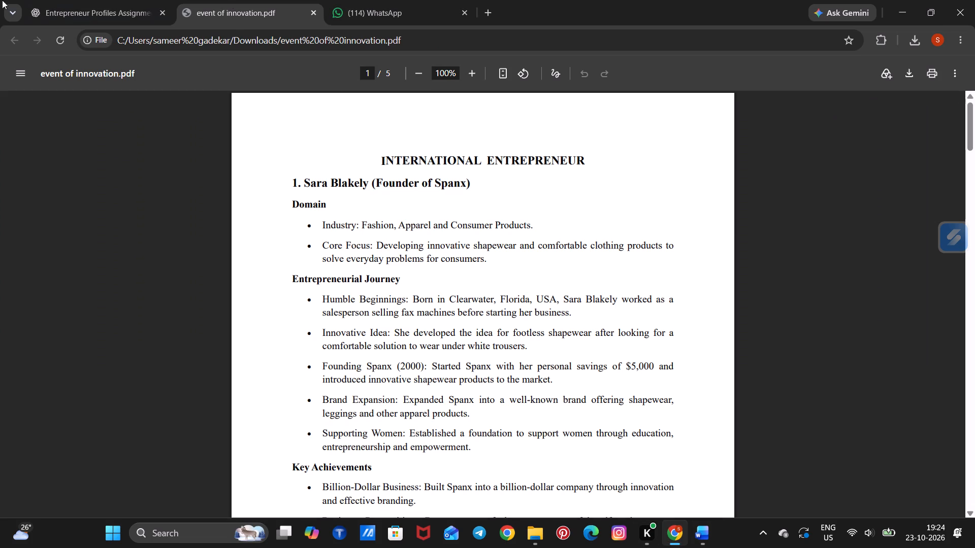
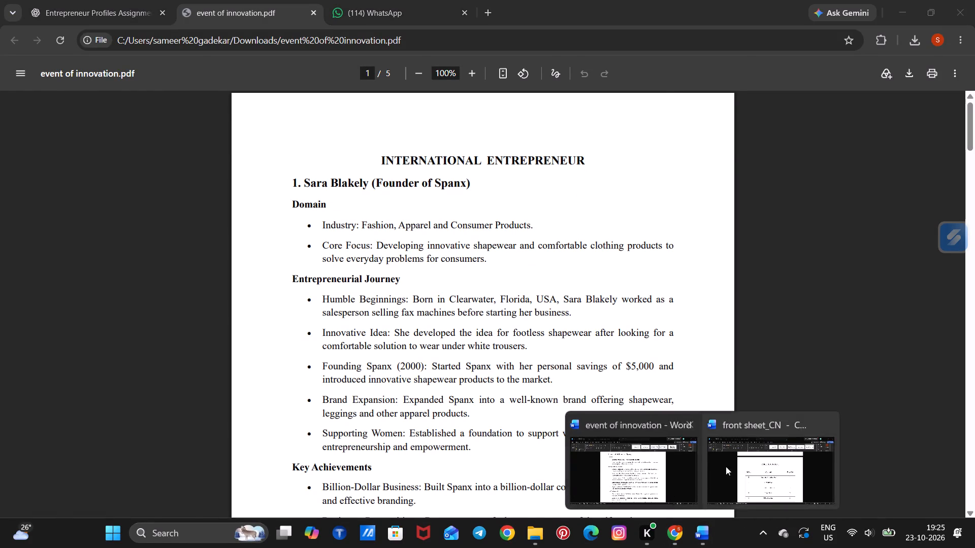
Switch to the front sheet_CN document in Word and replace National Entrepreneur in row 1's Content cell with the copied heading INTERNATIONAL ENTREPRENEUR.
{"action": "left_click", "coordinate": [745, 466]}
{"action": "left_click", "coordinate": [407, 321]}
{"action": "left_click_drag", "start_coordinate": [408, 313], "coordinate": [501, 313]}
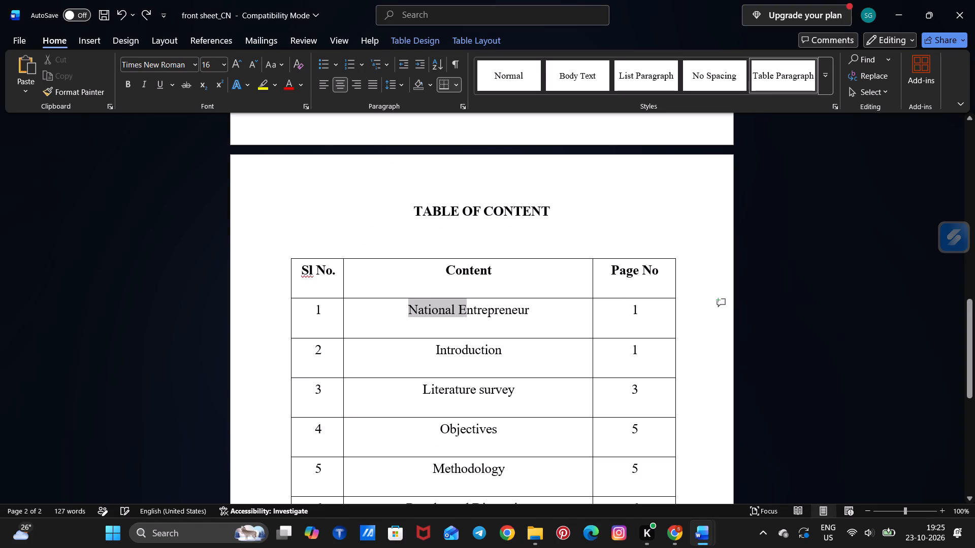
{"action": "left_click_drag", "start_coordinate": [501, 313], "coordinate": [529, 313]}
{"action": "key", "text": "ctrl+v"}
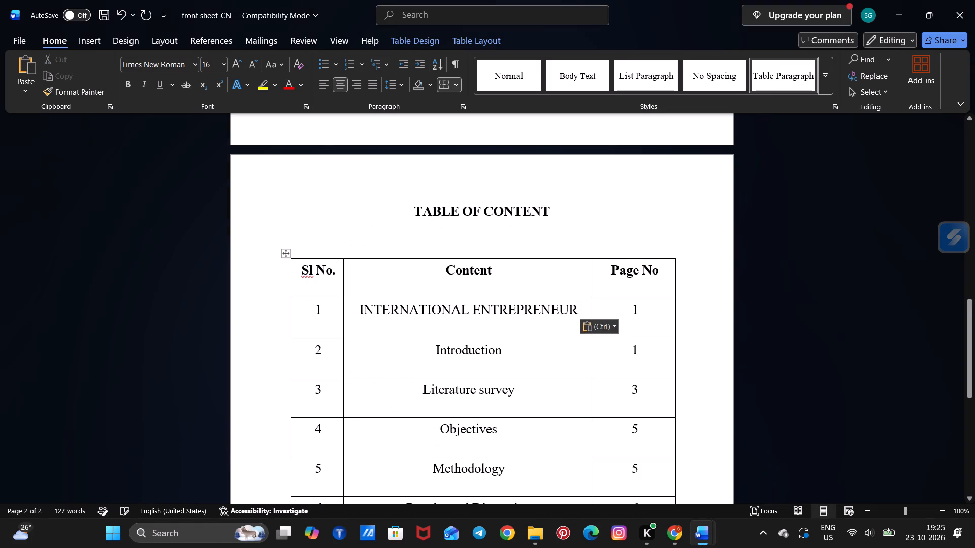
Change the letter case of the INTERNATIONAL ENTREPRENEUR text in row 1's Content cell.
{"action": "left_click_drag", "start_coordinate": [358, 306], "coordinate": [547, 314]}
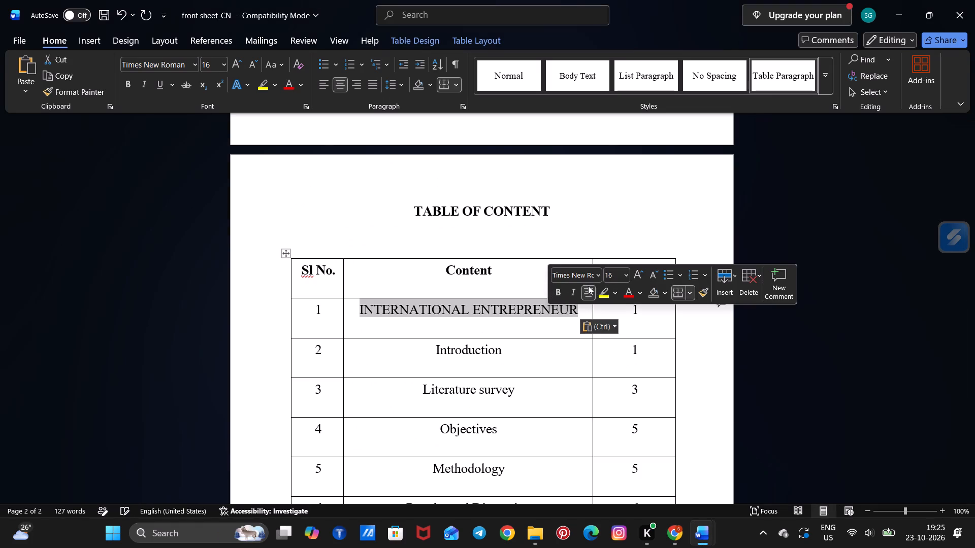
{"action": "left_click", "coordinate": [287, 60]}
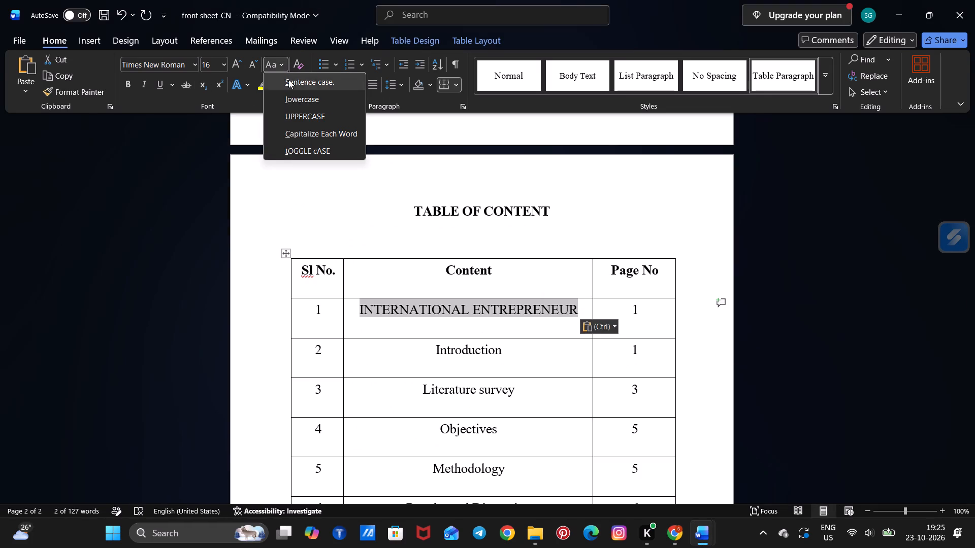
Change the INTERNATIONAL ENTREPRENEUR entry in row 1's Content cell to sentence case.
{"action": "left_click", "coordinate": [305, 88]}
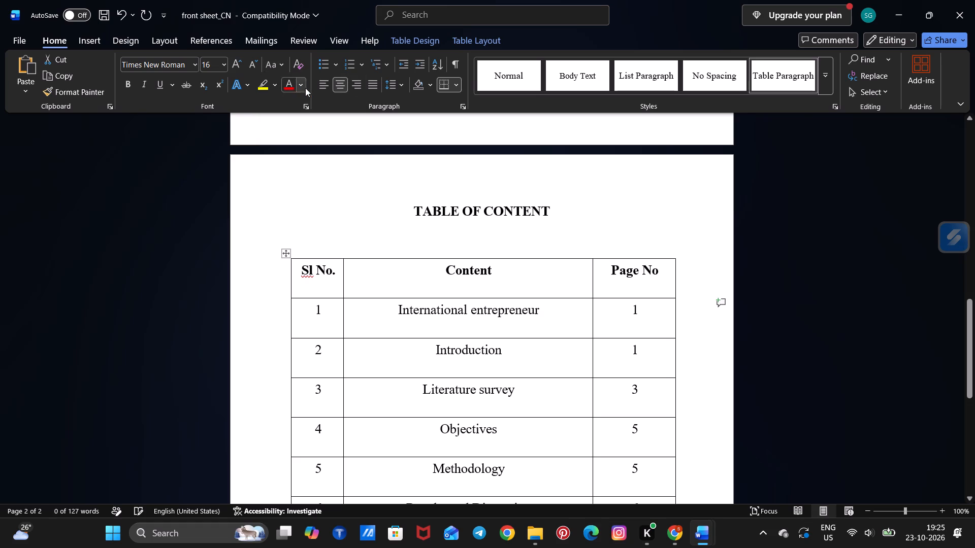
{"action": "left_click", "coordinate": [557, 326]}
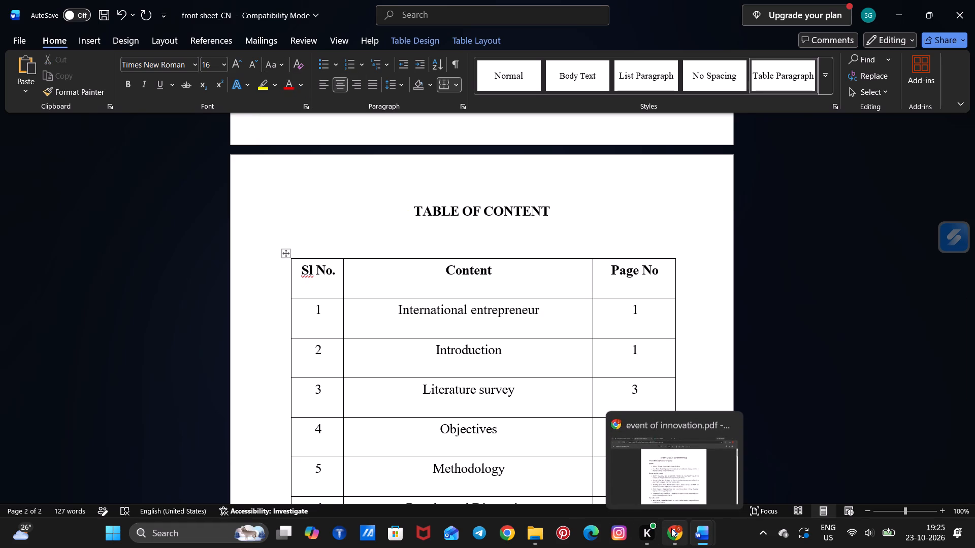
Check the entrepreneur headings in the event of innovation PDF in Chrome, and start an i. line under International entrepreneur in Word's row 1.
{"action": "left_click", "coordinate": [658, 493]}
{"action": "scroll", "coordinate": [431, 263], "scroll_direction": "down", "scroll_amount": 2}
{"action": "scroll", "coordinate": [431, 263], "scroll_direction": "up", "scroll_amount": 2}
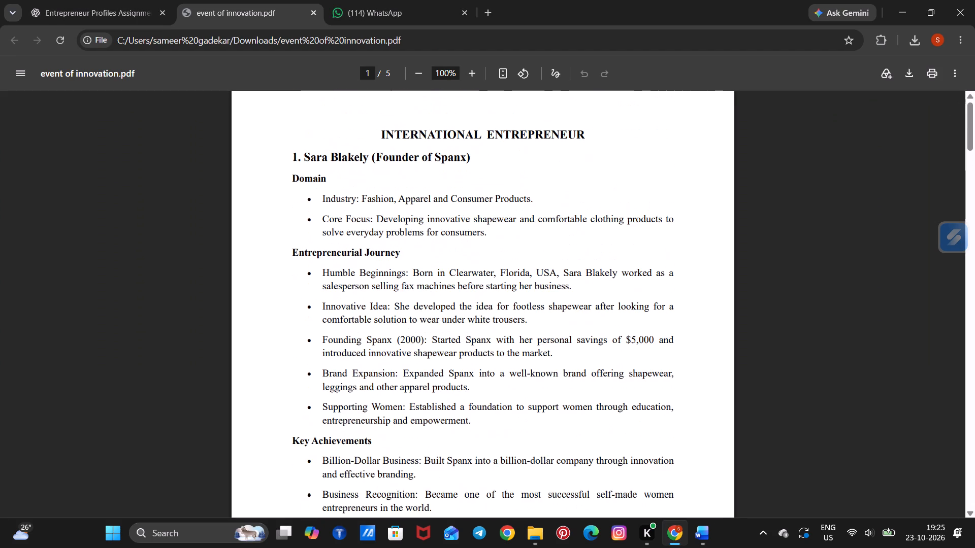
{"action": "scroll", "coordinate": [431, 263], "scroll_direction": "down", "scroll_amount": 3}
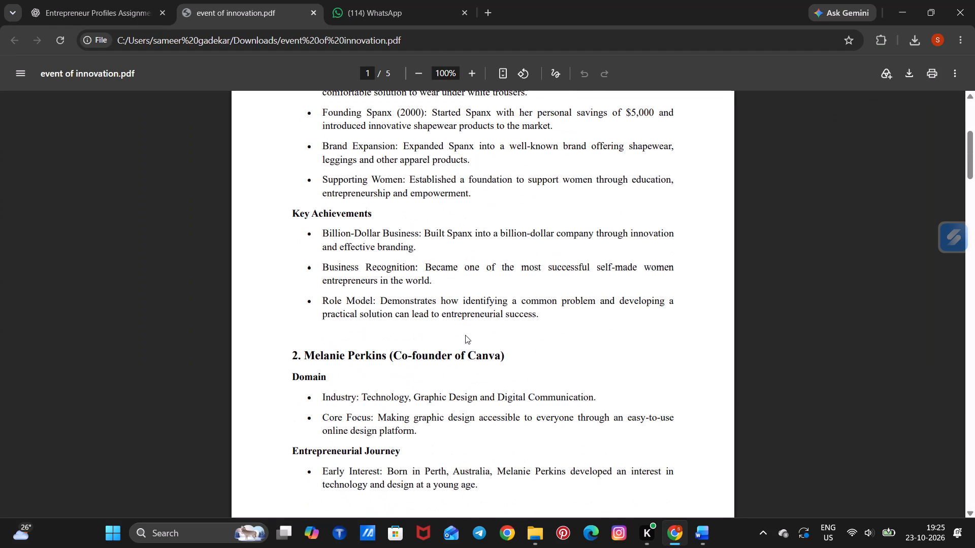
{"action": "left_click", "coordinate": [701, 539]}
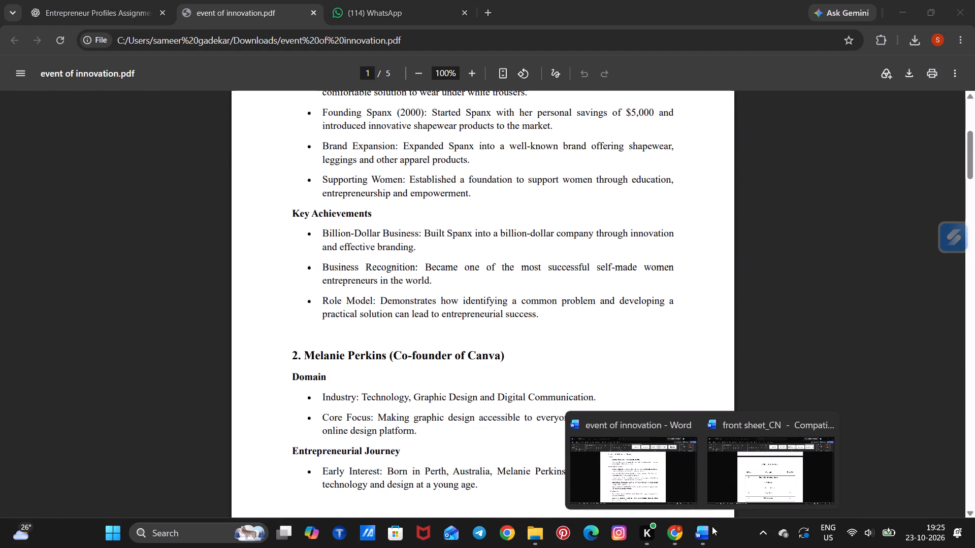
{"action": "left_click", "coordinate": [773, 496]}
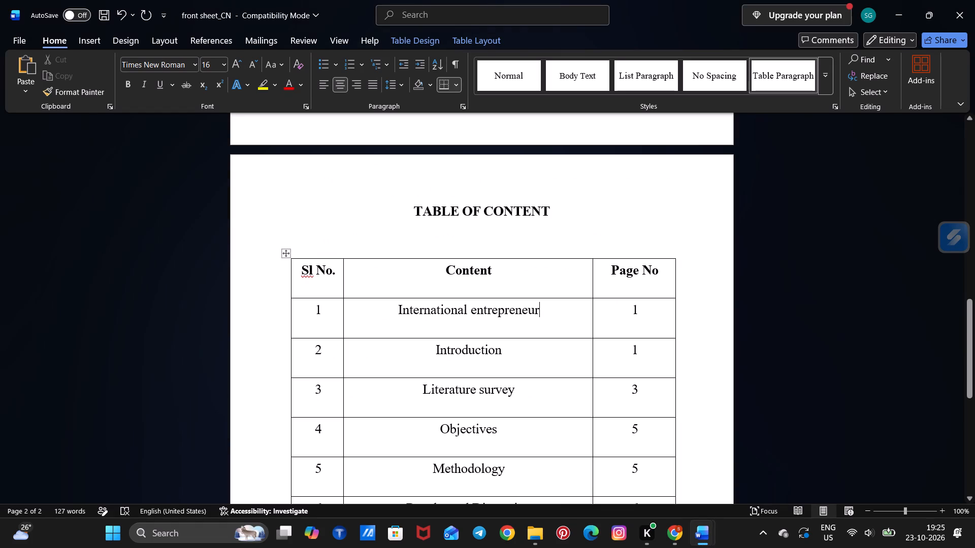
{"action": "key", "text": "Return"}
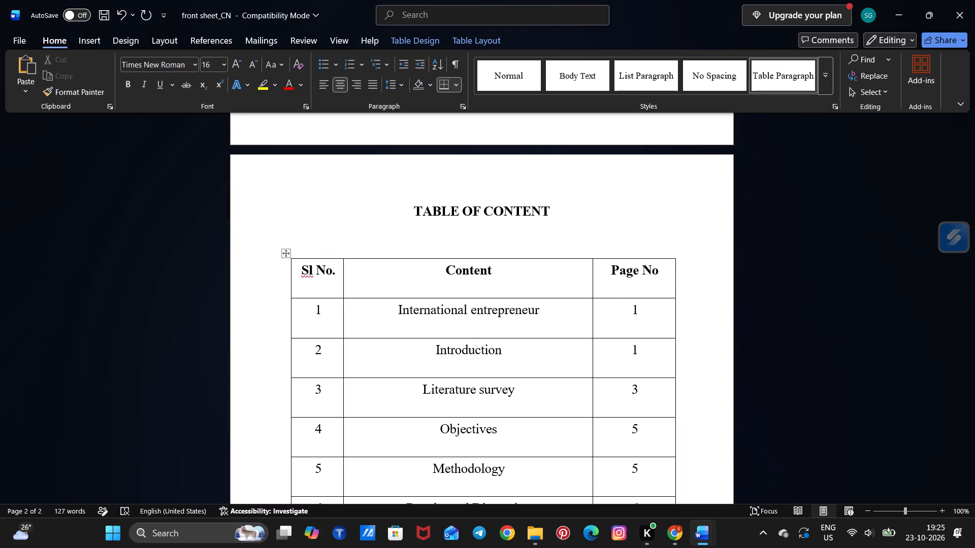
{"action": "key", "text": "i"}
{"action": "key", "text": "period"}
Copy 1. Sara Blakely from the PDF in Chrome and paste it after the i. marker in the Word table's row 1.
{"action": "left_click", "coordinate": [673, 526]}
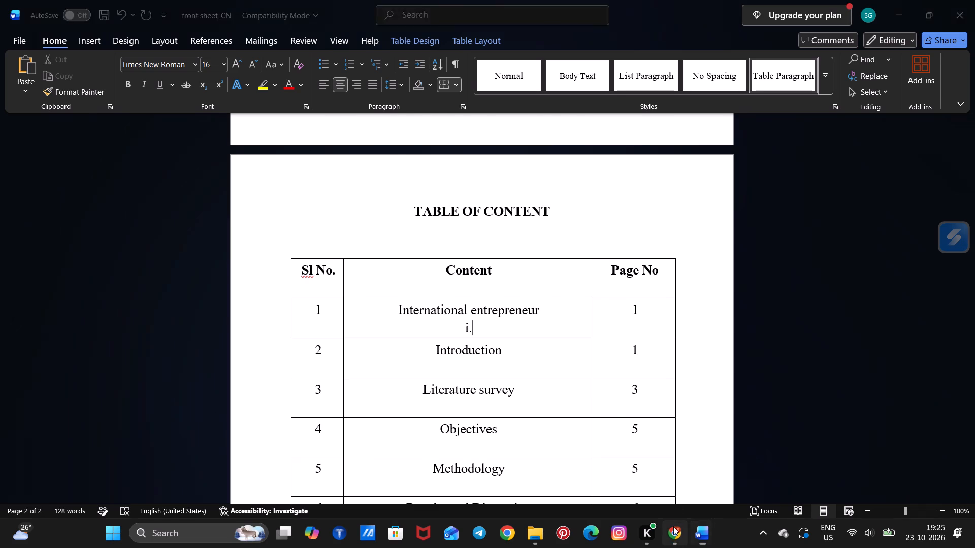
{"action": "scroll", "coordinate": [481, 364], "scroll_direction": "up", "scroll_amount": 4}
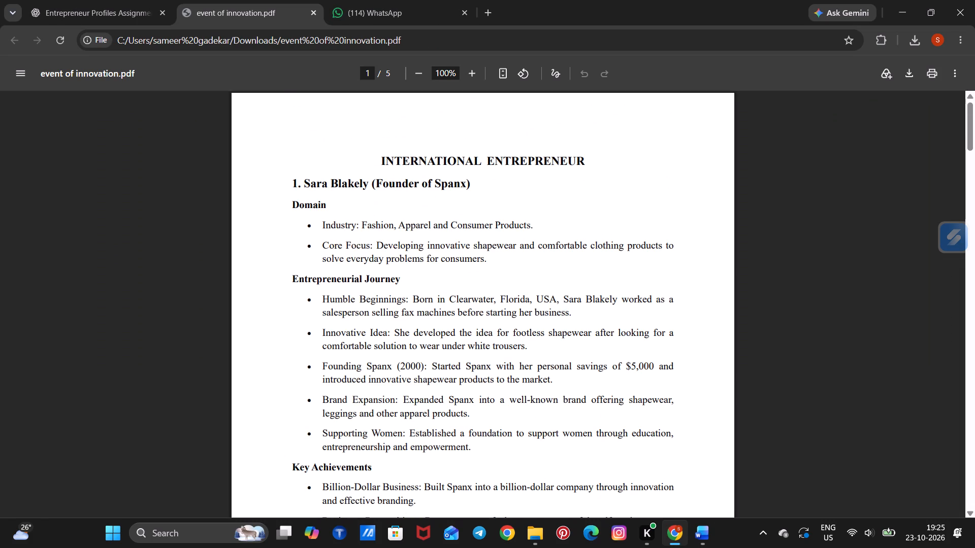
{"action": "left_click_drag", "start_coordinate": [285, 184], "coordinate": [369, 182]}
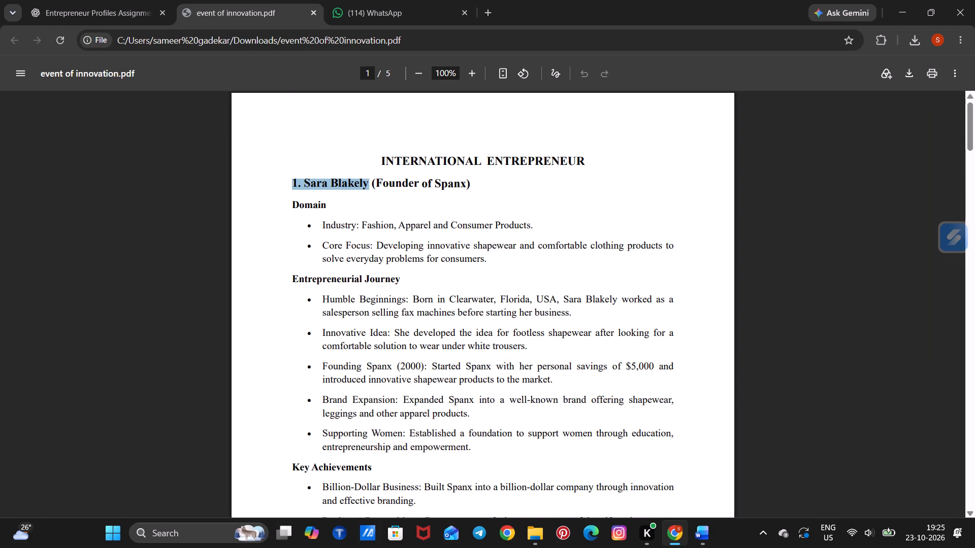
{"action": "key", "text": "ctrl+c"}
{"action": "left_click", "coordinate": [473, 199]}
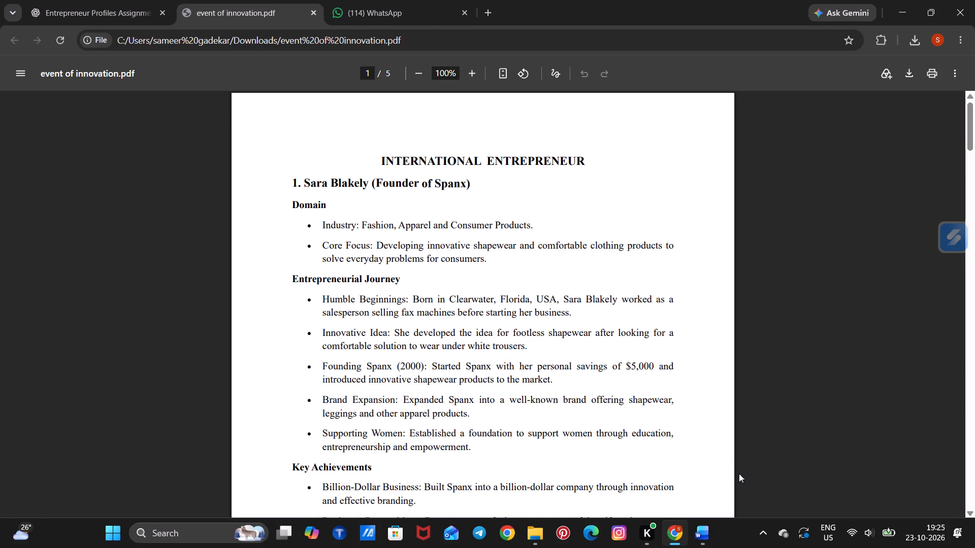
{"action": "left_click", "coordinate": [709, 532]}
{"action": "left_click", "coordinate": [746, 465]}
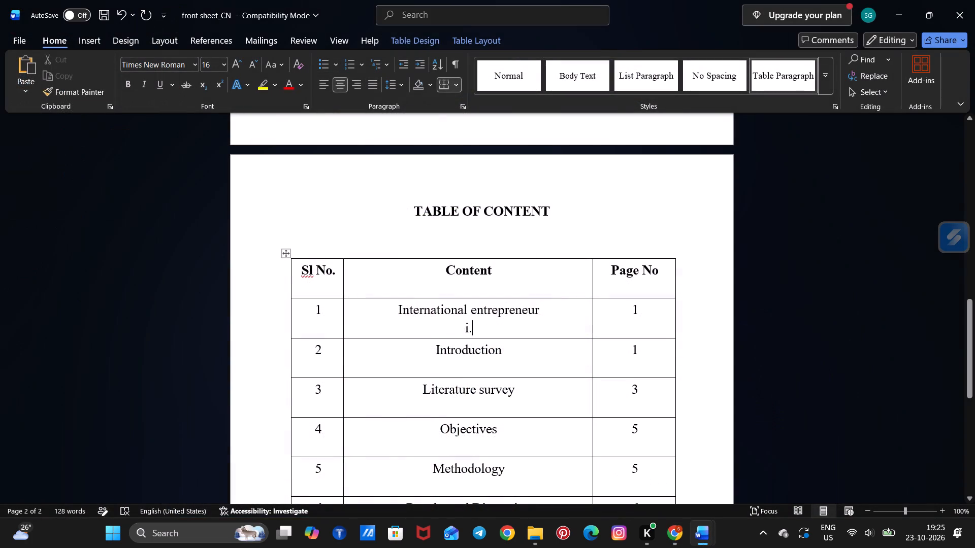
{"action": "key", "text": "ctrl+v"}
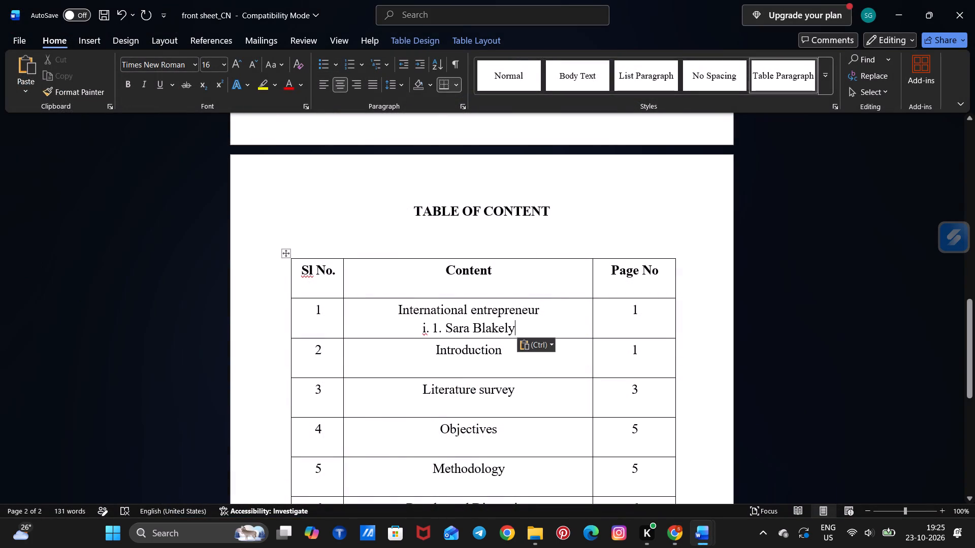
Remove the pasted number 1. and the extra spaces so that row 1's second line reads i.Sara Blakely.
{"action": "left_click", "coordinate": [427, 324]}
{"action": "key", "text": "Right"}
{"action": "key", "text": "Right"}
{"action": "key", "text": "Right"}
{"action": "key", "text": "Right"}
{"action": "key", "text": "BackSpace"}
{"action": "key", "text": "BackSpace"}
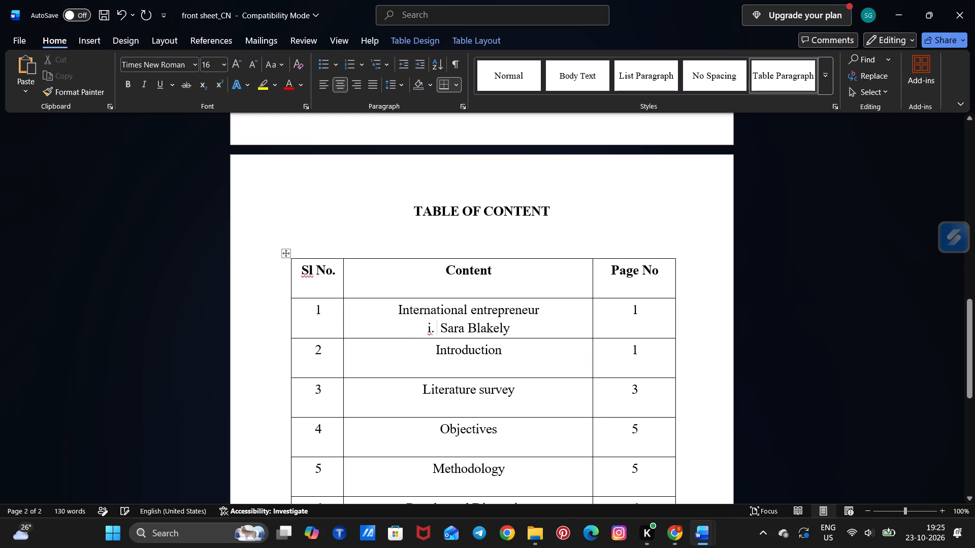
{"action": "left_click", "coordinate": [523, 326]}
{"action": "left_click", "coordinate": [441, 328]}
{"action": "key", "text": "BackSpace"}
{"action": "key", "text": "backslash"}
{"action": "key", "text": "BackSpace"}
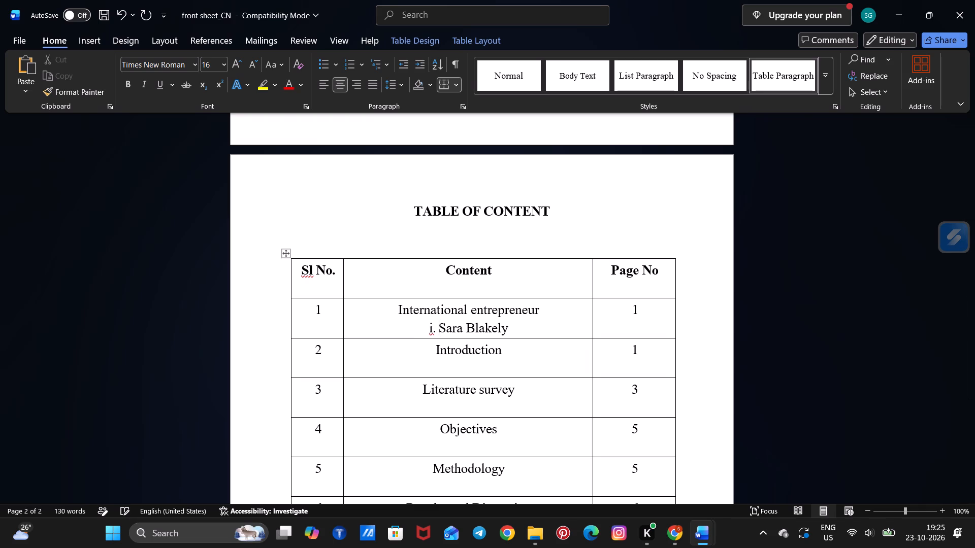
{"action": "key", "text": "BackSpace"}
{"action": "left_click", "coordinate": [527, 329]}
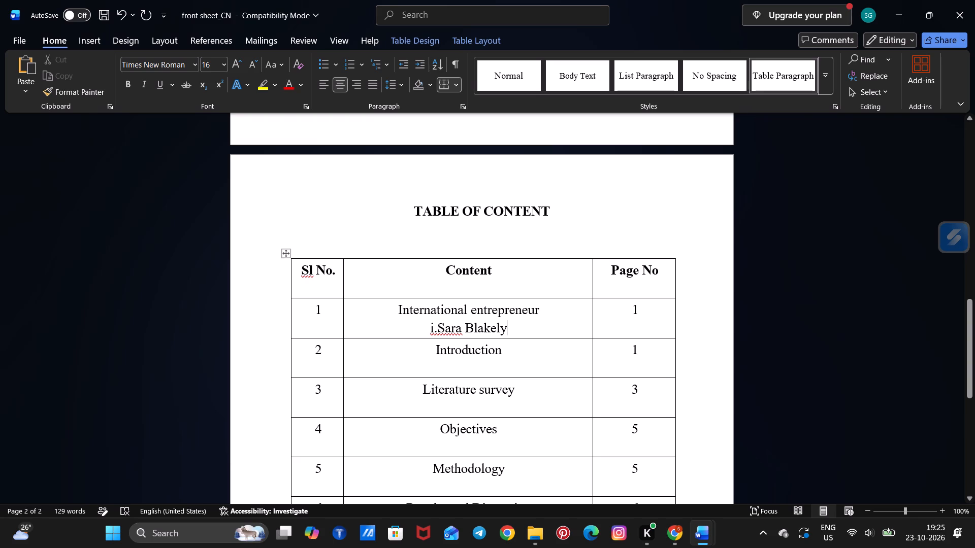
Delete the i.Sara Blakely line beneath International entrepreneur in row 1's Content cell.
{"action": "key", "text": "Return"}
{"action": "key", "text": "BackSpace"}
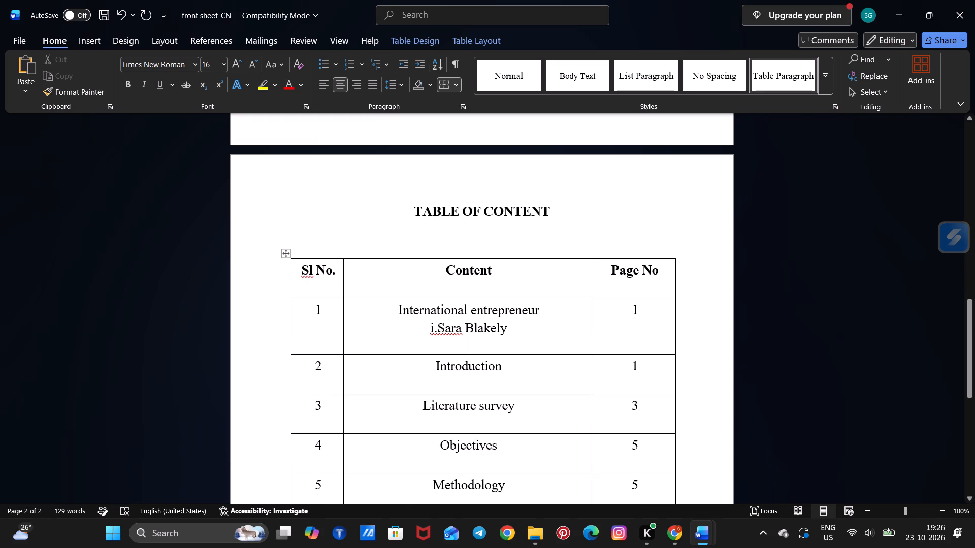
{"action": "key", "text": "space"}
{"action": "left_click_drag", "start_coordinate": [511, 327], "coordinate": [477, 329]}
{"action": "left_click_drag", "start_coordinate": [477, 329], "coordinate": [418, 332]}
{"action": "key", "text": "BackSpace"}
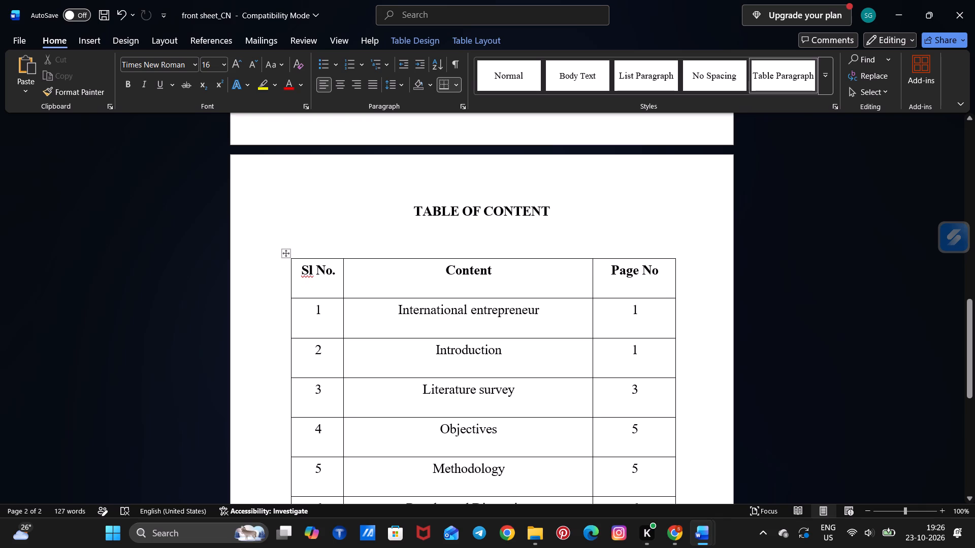
Copy the heading NATIONAL ENTREPRENEUR from the PDF in Chrome and paste it over Introduction in the Word table's row 2.
{"action": "left_click", "coordinate": [677, 528]}
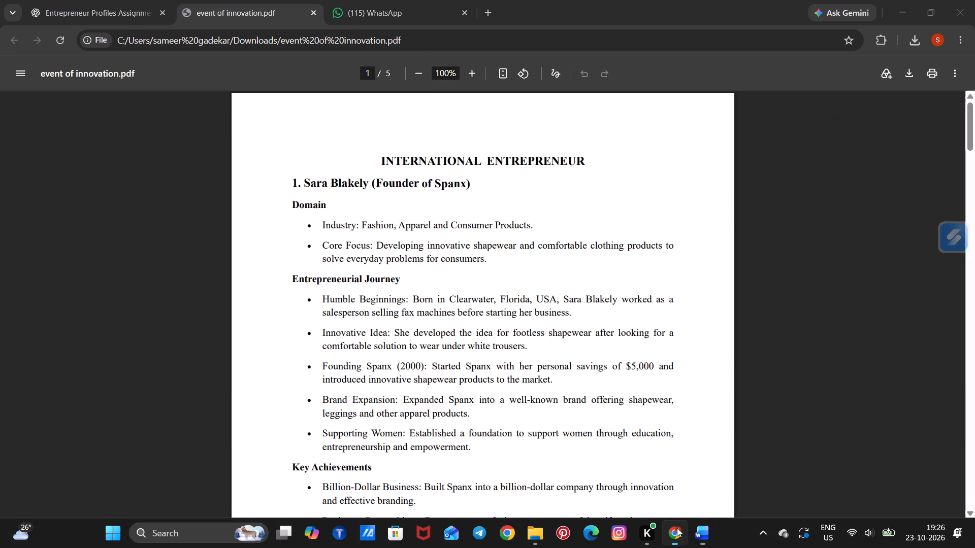
{"action": "scroll", "coordinate": [375, 269], "scroll_direction": "down", "scroll_amount": 4}
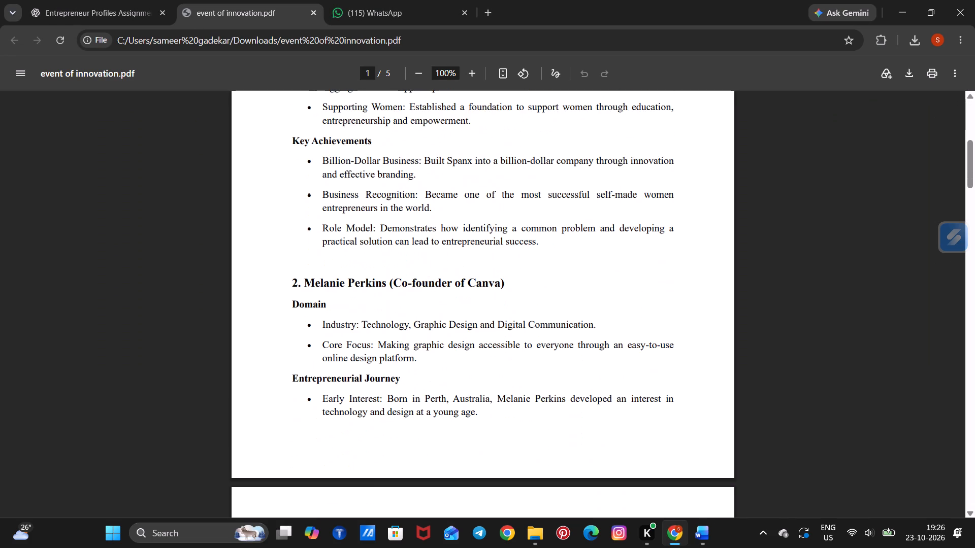
{"action": "scroll", "coordinate": [356, 264], "scroll_direction": "down", "scroll_amount": 6}
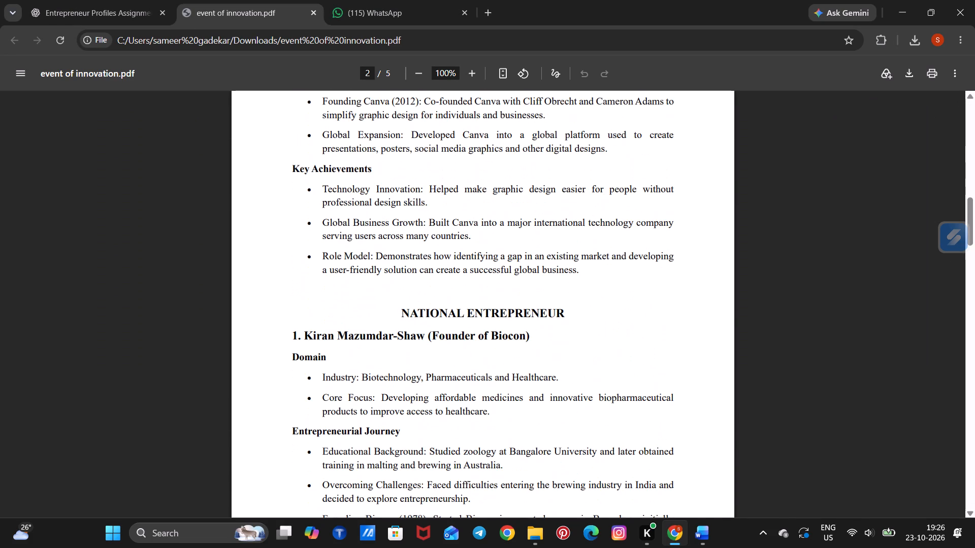
{"action": "left_click_drag", "start_coordinate": [397, 312], "coordinate": [579, 314]}
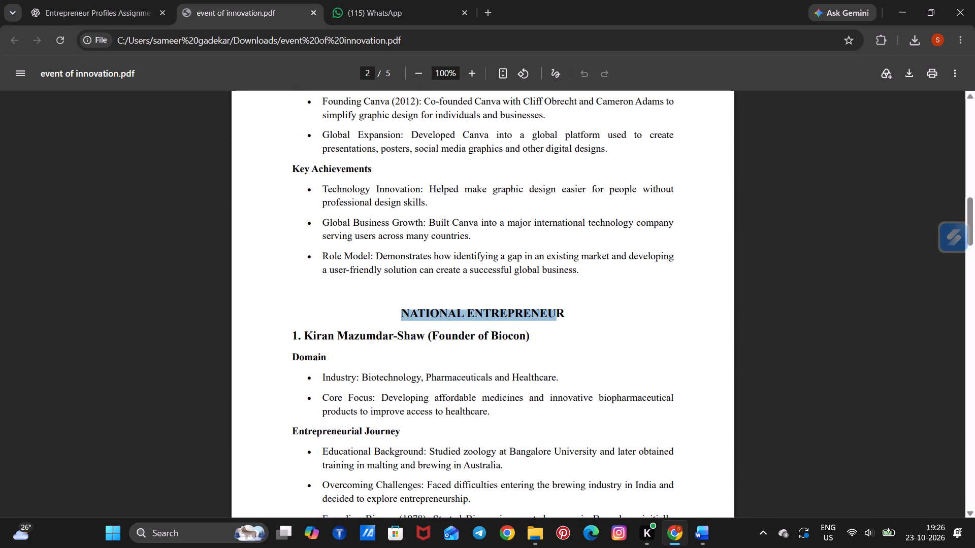
{"action": "key", "text": "ctrl+c"}
{"action": "left_click", "coordinate": [584, 323]}
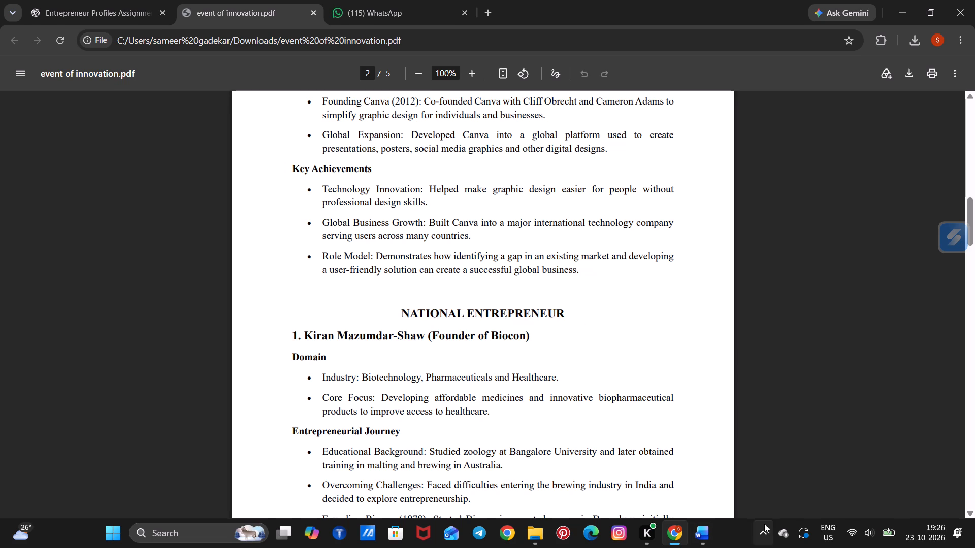
{"action": "left_click", "coordinate": [701, 538]}
{"action": "left_click", "coordinate": [747, 470]}
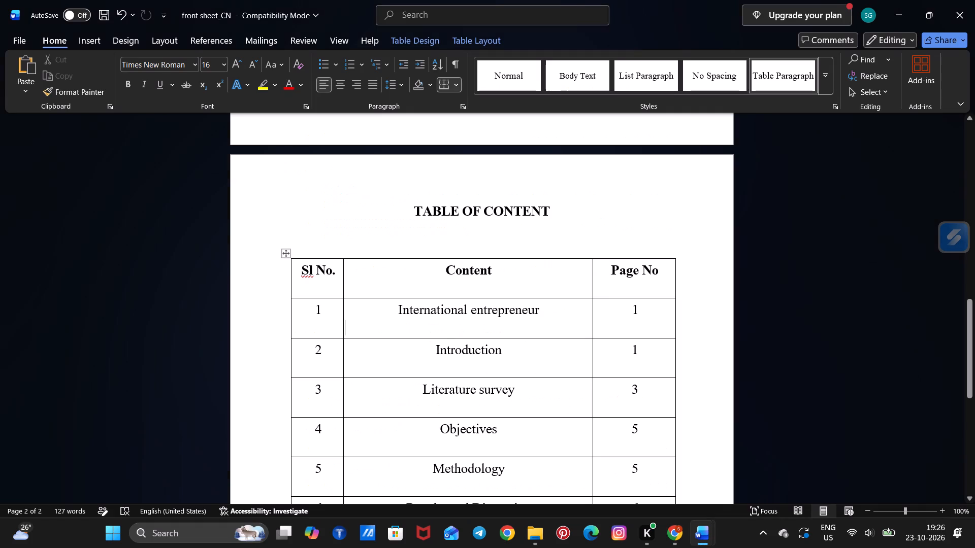
{"action": "left_click_drag", "start_coordinate": [438, 351], "coordinate": [448, 351]}
{"action": "left_click", "coordinate": [432, 348]}
{"action": "left_click_drag", "start_coordinate": [436, 352], "coordinate": [521, 362]}
{"action": "key", "text": "ctrl+v"}
Change the NATIONAL ENTREPRENEUR entry in row 2's Content cell to sentence case.
{"action": "left_click_drag", "start_coordinate": [376, 351], "coordinate": [395, 354]}
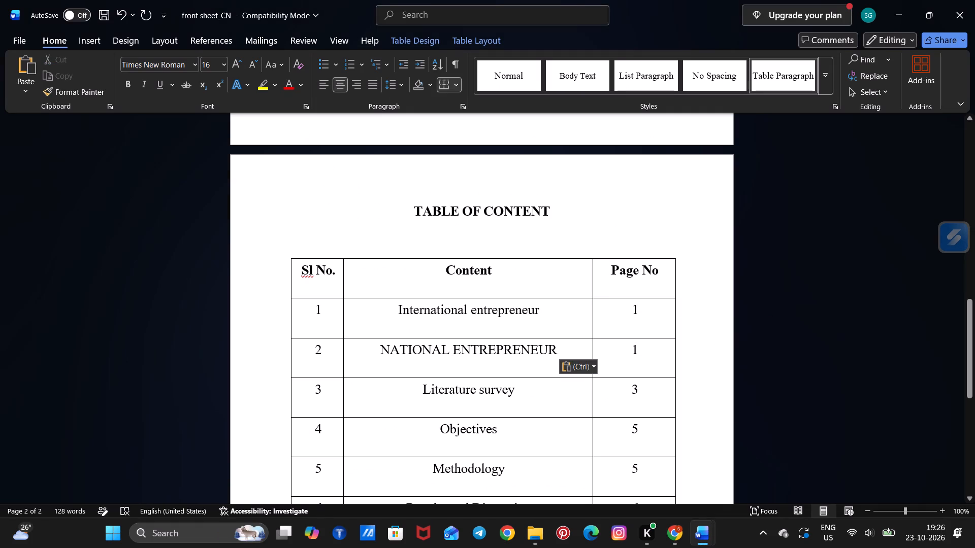
{"action": "left_click_drag", "start_coordinate": [395, 354], "coordinate": [544, 355]}
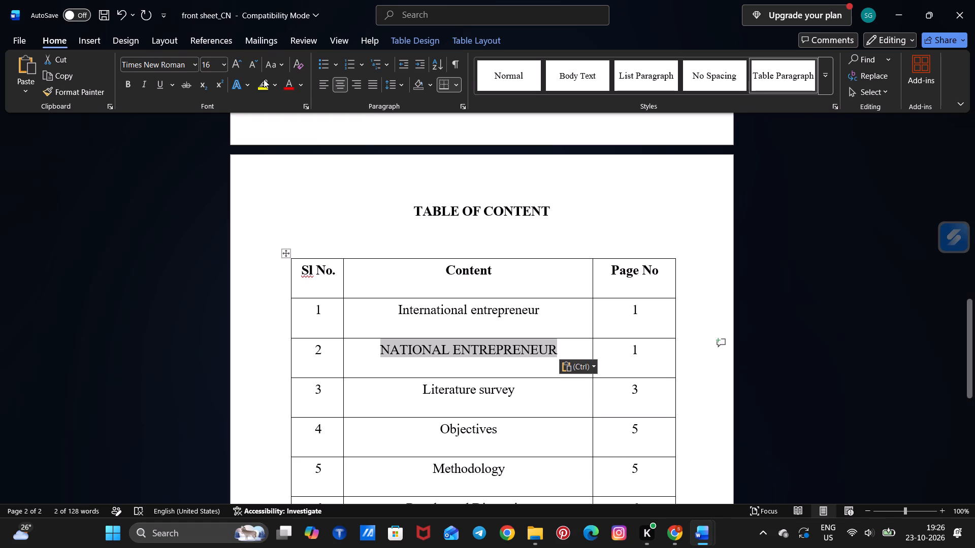
{"action": "left_click", "coordinate": [278, 57]}
{"action": "left_click", "coordinate": [291, 84]}
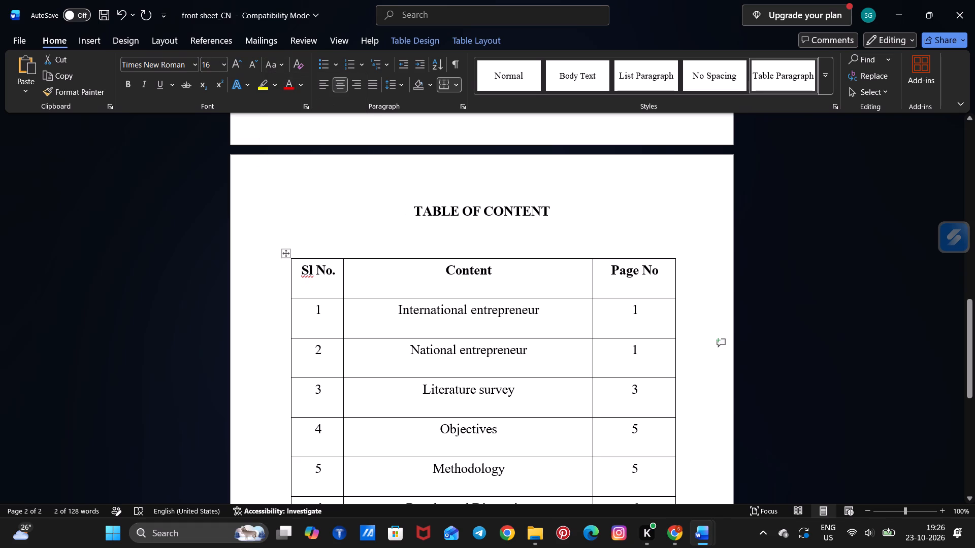
{"action": "left_click", "coordinate": [546, 366]}
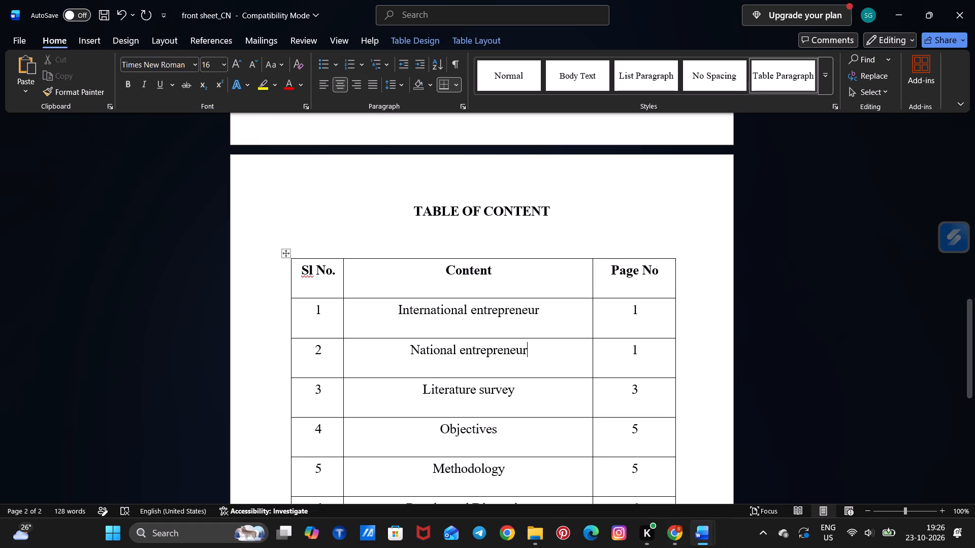
Copy the heading LOCAL ENTREPRENEUR from the event of innovation Word document.
{"action": "left_click", "coordinate": [678, 488]}
{"action": "scroll", "coordinate": [415, 296], "scroll_direction": "down", "scroll_amount": 2}
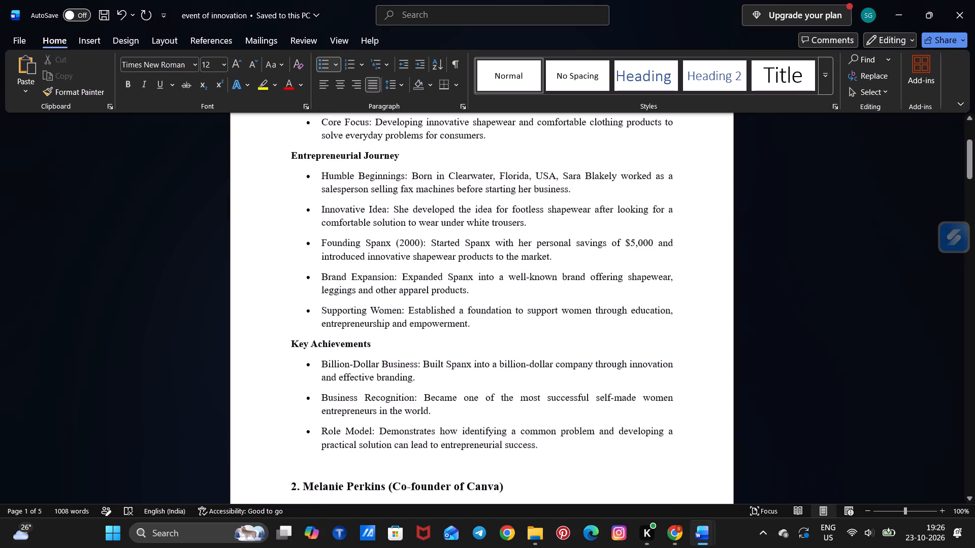
{"action": "scroll", "coordinate": [415, 296], "scroll_direction": "down", "scroll_amount": 7}
{"action": "scroll", "coordinate": [414, 275], "scroll_direction": "up", "scroll_amount": 2}
{"action": "scroll", "coordinate": [414, 275], "scroll_direction": "down", "scroll_amount": 9}
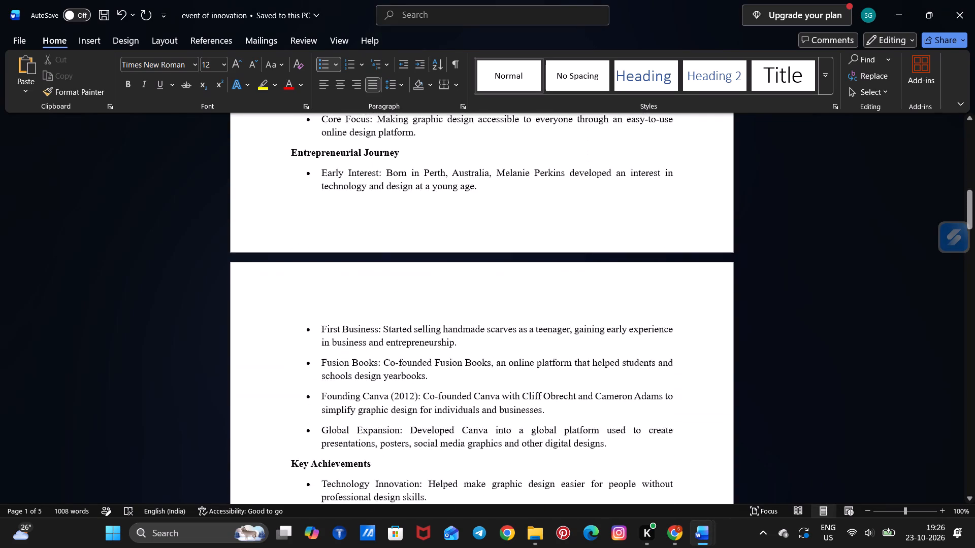
{"action": "scroll", "coordinate": [413, 279], "scroll_direction": "down", "scroll_amount": 11}
{"action": "scroll", "coordinate": [411, 279], "scroll_direction": "up", "scroll_amount": 1}
{"action": "scroll", "coordinate": [412, 280], "scroll_direction": "down", "scroll_amount": 3}
{"action": "scroll", "coordinate": [412, 281], "scroll_direction": "up", "scroll_amount": 1}
{"action": "scroll", "coordinate": [412, 281], "scroll_direction": "down", "scroll_amount": 1}
{"action": "scroll", "coordinate": [412, 279], "scroll_direction": "up", "scroll_amount": 2}
{"action": "scroll", "coordinate": [412, 279], "scroll_direction": "down", "scroll_amount": 3}
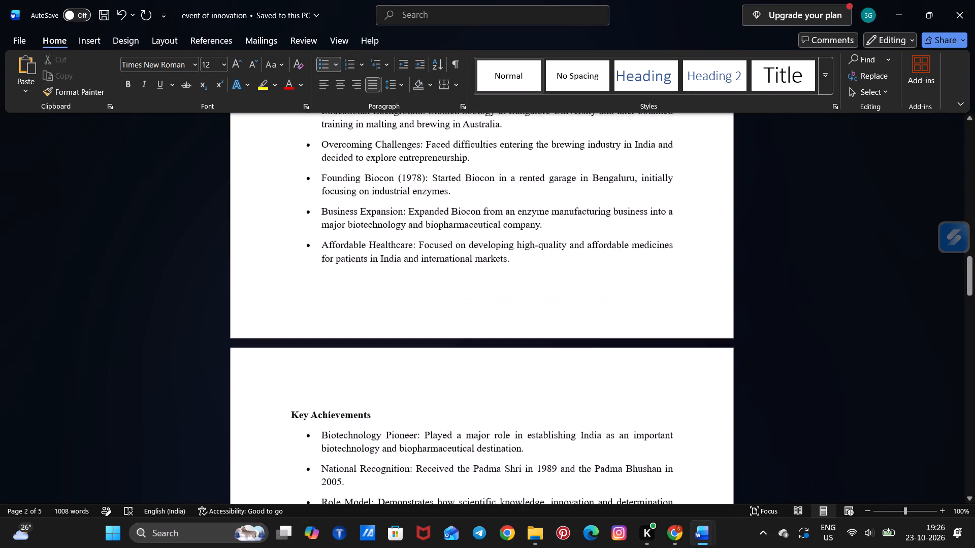
{"action": "scroll", "coordinate": [412, 275], "scroll_direction": "down", "scroll_amount": 13}
{"action": "scroll", "coordinate": [412, 275], "scroll_direction": "up", "scroll_amount": 1}
{"action": "scroll", "coordinate": [410, 281], "scroll_direction": "down", "scroll_amount": 4}
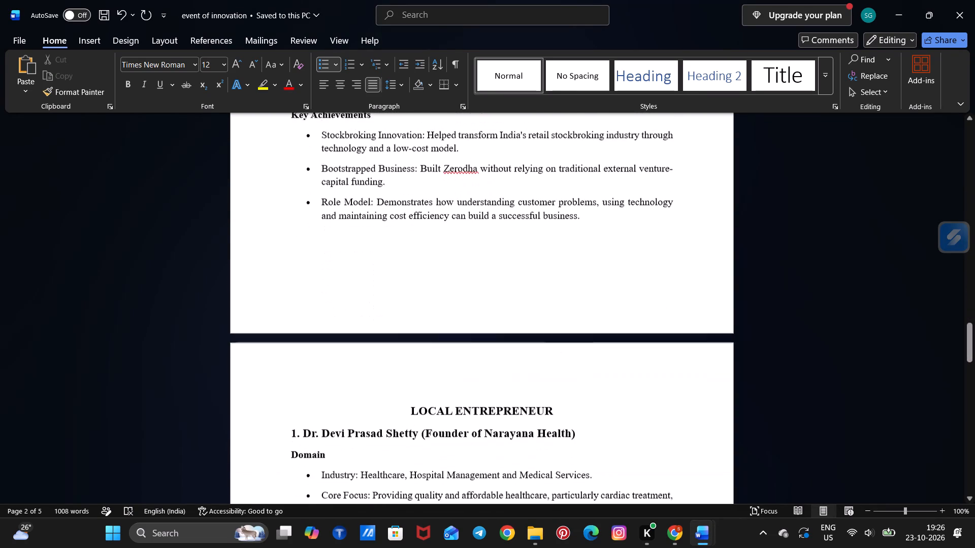
{"action": "scroll", "coordinate": [413, 270], "scroll_direction": "down", "scroll_amount": 1}
{"action": "left_click_drag", "start_coordinate": [404, 219], "coordinate": [536, 217]}
{"action": "key", "text": "ctrl+c"}
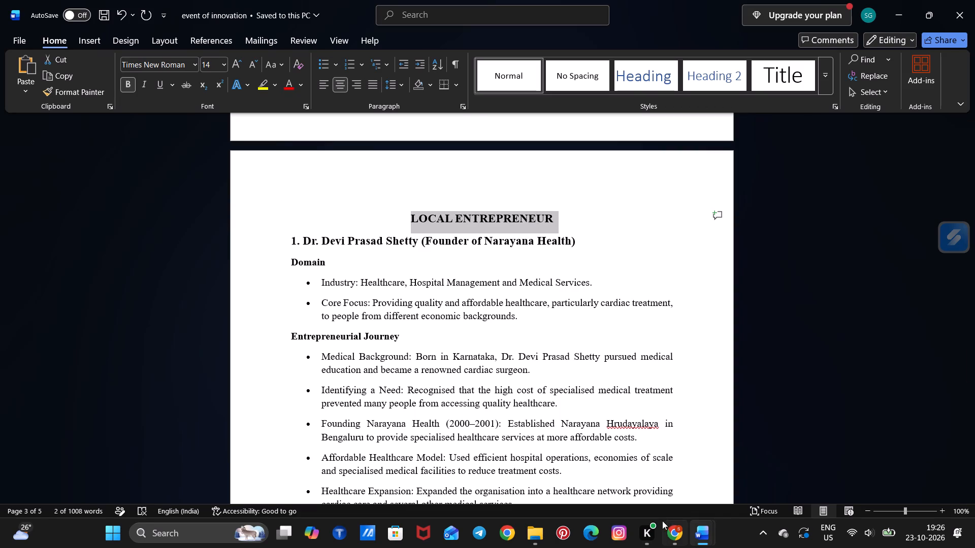
Paste the heading LOCAL ENTREPRENEUR over Literature survey in row 3 of the front sheet's table of content.
{"action": "left_click", "coordinate": [673, 535]}
{"action": "left_click", "coordinate": [707, 532]}
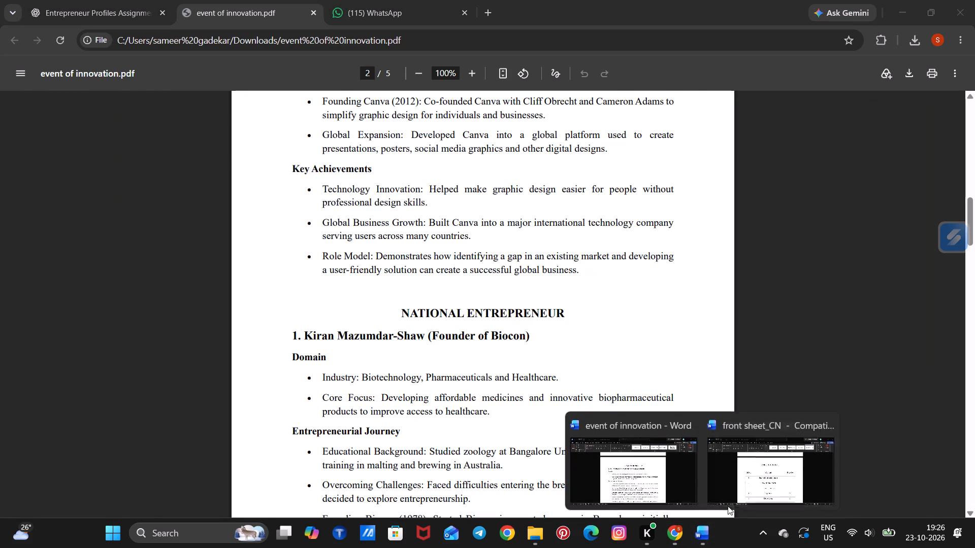
{"action": "left_click", "coordinate": [764, 483]}
{"action": "left_click_drag", "start_coordinate": [420, 391], "coordinate": [547, 392]}
{"action": "key", "text": "ctrl+v"}
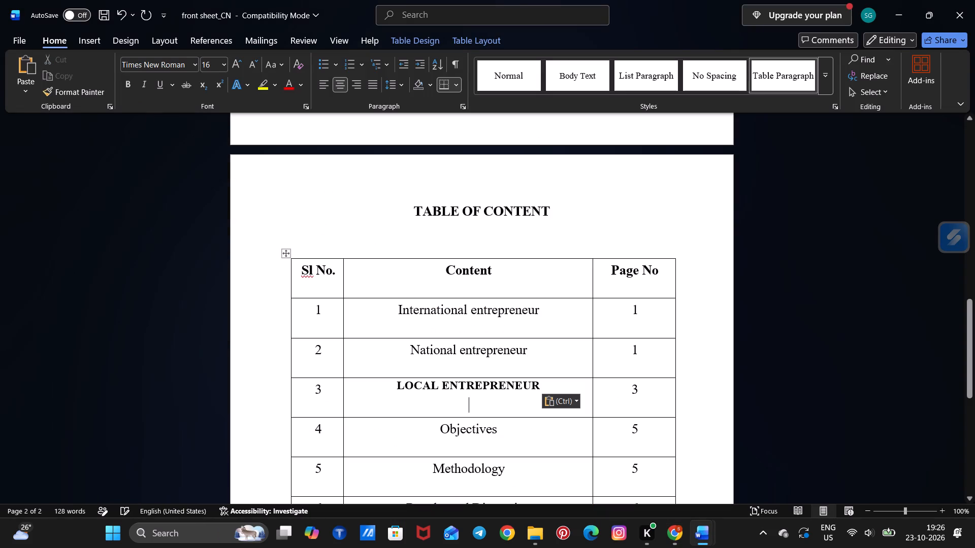
Remove the bold from row 3's LOCAL ENTREPRENEUR entry and change it to sentence case.
{"action": "left_click_drag", "start_coordinate": [396, 386], "coordinate": [533, 390]}
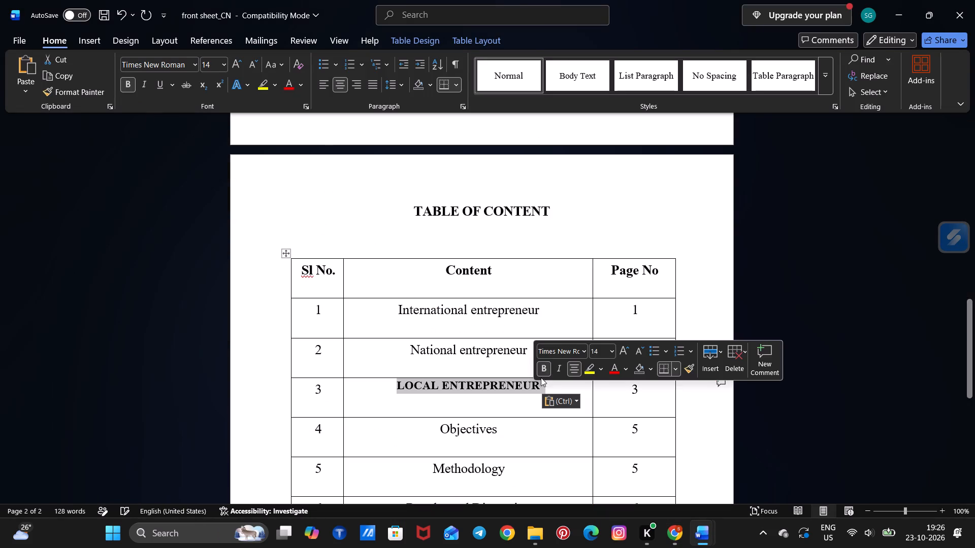
{"action": "left_click", "coordinate": [541, 367]}
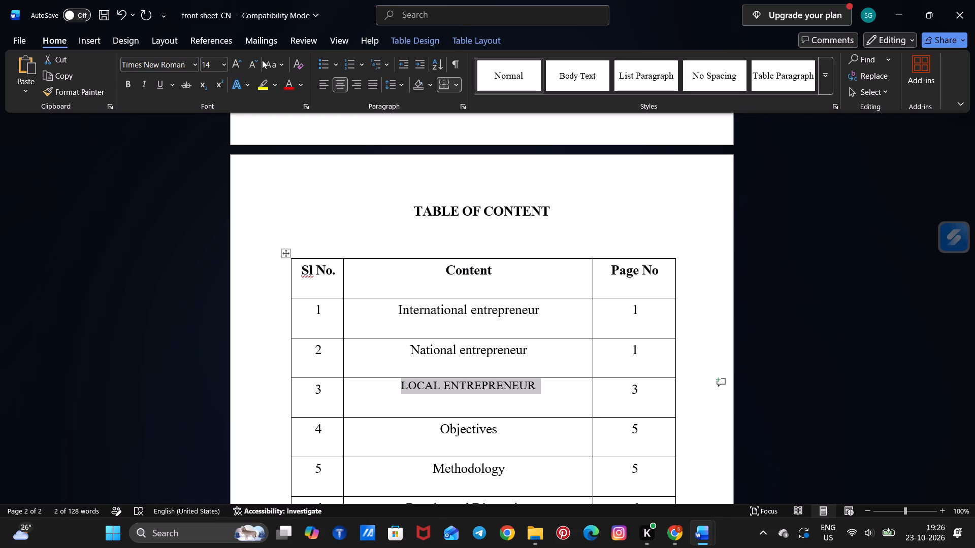
{"action": "left_click", "coordinate": [276, 66]}
{"action": "left_click", "coordinate": [292, 84]}
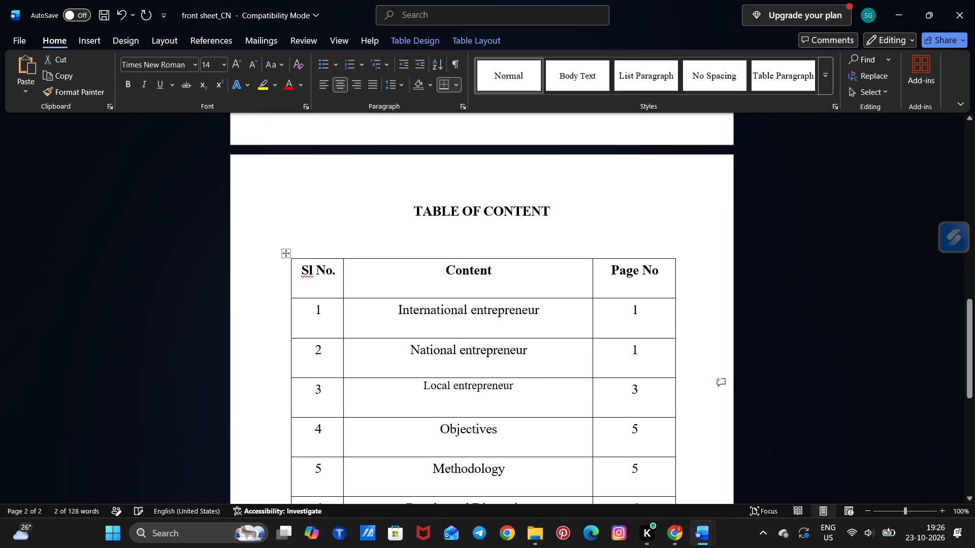
{"action": "left_click", "coordinate": [546, 252]}
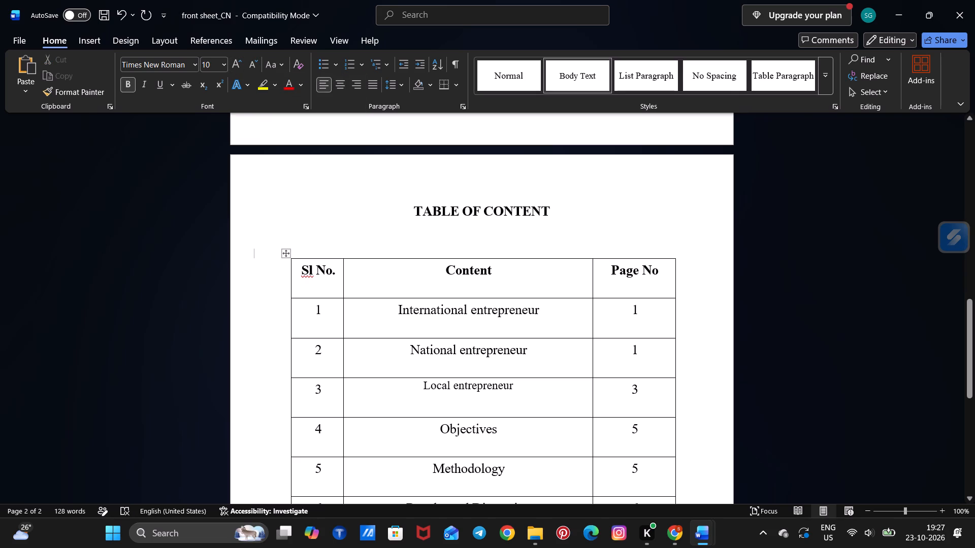
Check the headings' pages in the PDF in Chrome, and set the Word table's page numbers to 2 for National and 4 for Local entrepreneur.
{"action": "left_click", "coordinate": [678, 537]}
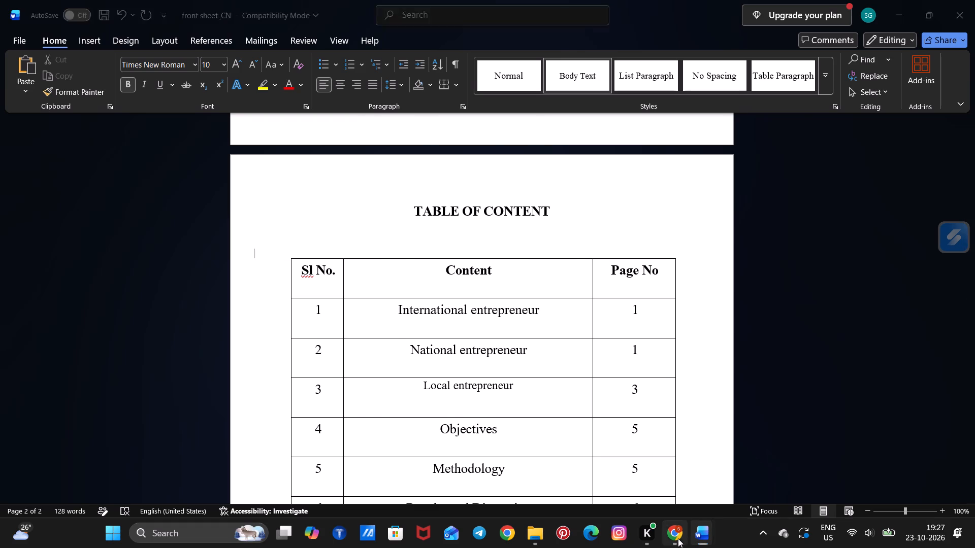
{"action": "scroll", "coordinate": [494, 347], "scroll_direction": "up", "scroll_amount": 13}
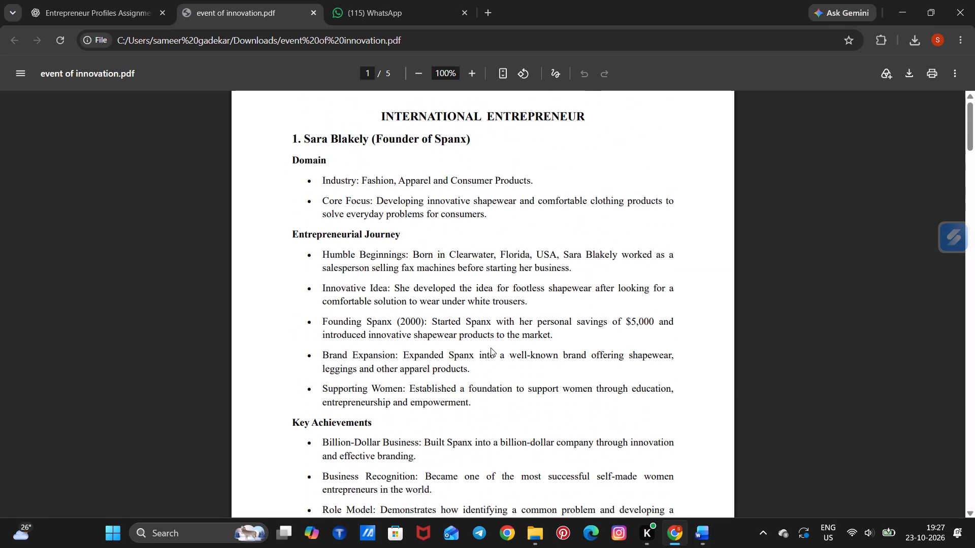
{"action": "scroll", "coordinate": [491, 348], "scroll_direction": "up", "scroll_amount": 9}
{"action": "scroll", "coordinate": [574, 411], "scroll_direction": "down", "scroll_amount": 2}
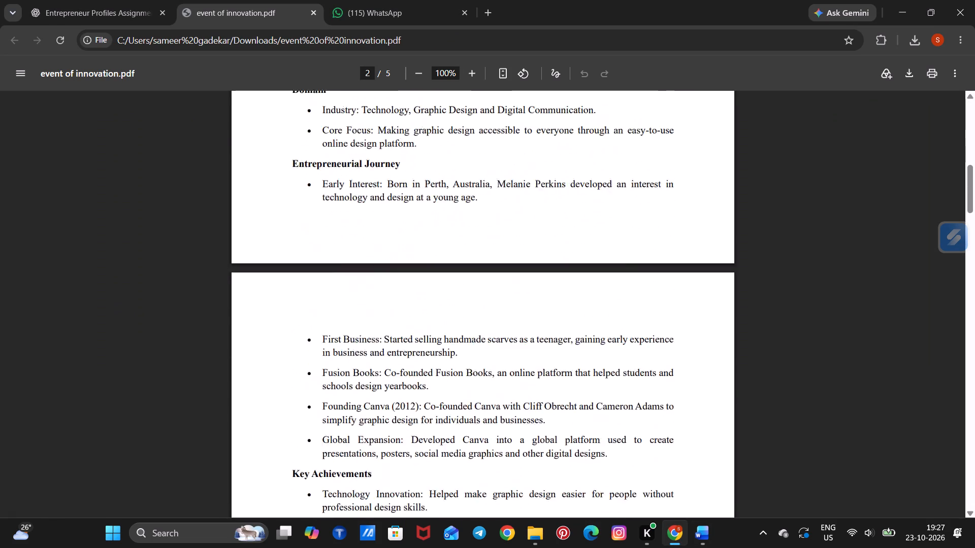
{"action": "scroll", "coordinate": [574, 411], "scroll_direction": "down", "scroll_amount": 5}
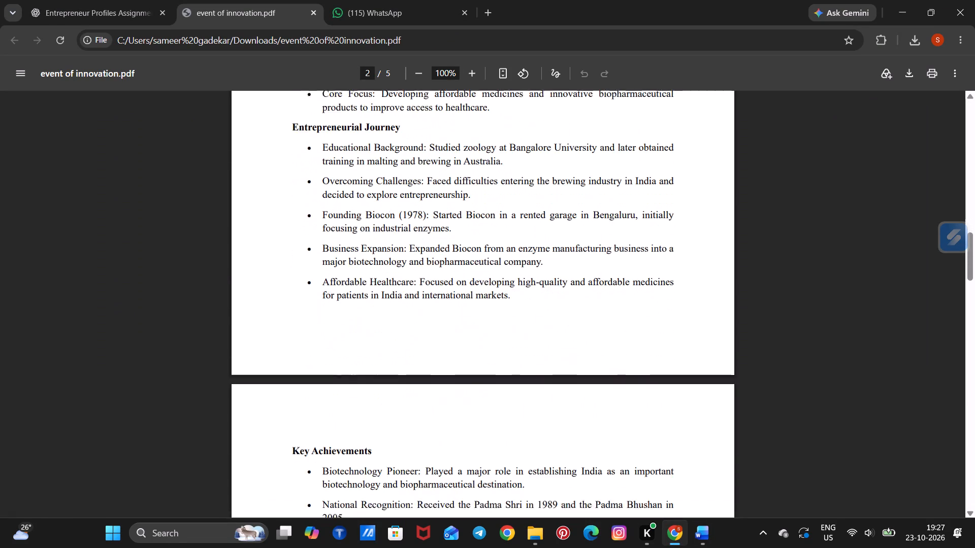
{"action": "scroll", "coordinate": [574, 411], "scroll_direction": "down", "scroll_amount": 5}
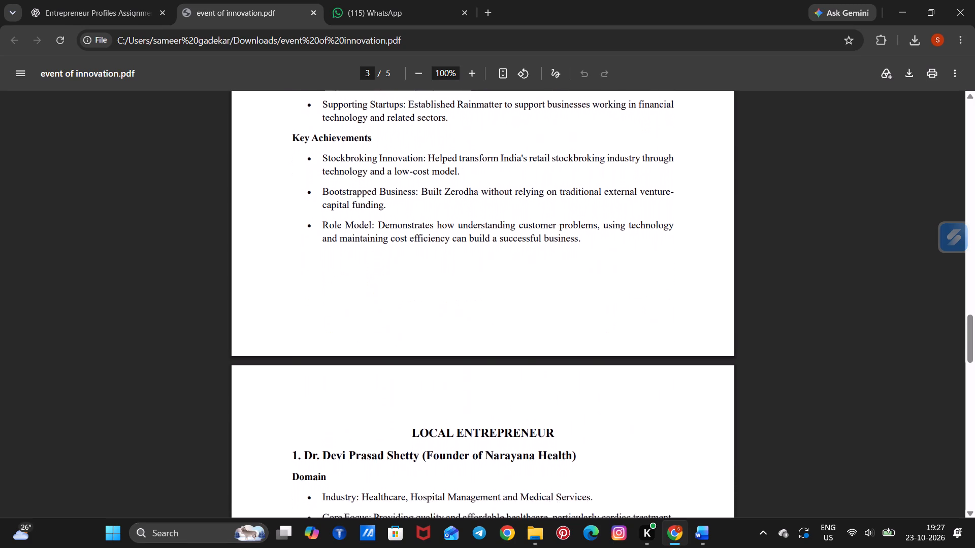
{"action": "scroll", "coordinate": [574, 411], "scroll_direction": "down", "scroll_amount": 2}
{"action": "left_click", "coordinate": [703, 533]}
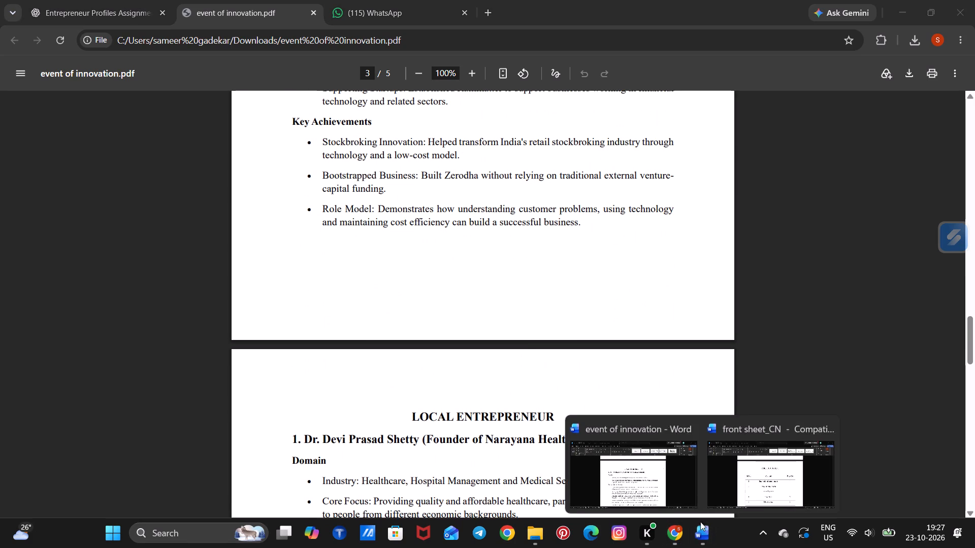
{"action": "left_click", "coordinate": [750, 485]}
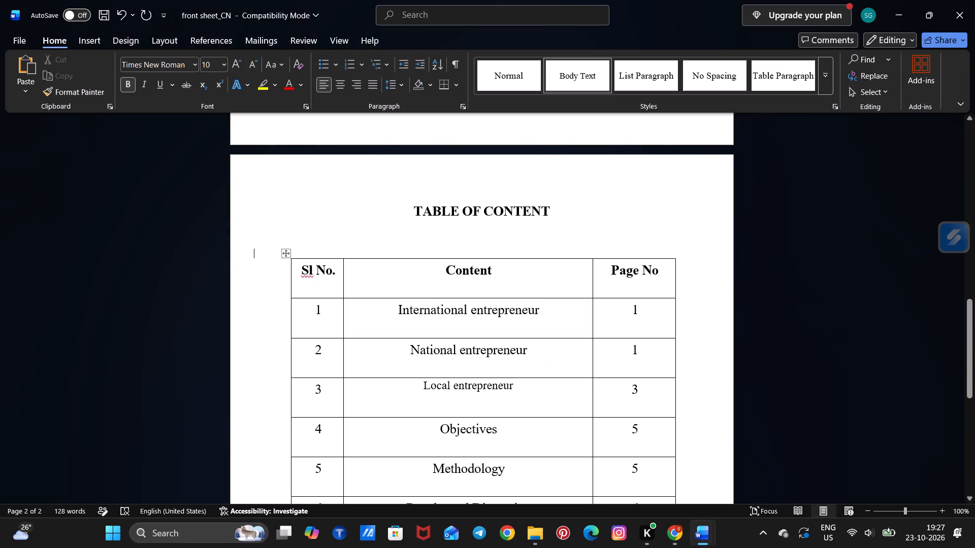
{"action": "left_click", "coordinate": [642, 355]}
{"action": "key", "text": "BackSpace"}
{"action": "key", "text": "2"}
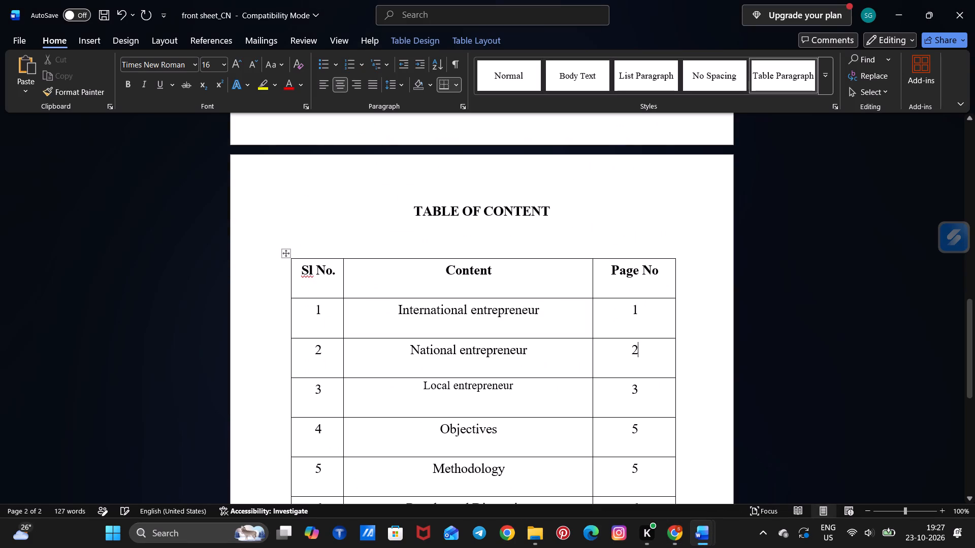
{"action": "left_click", "coordinate": [632, 395]}
{"action": "key", "text": "Right"}
{"action": "key", "text": "BackSpace"}
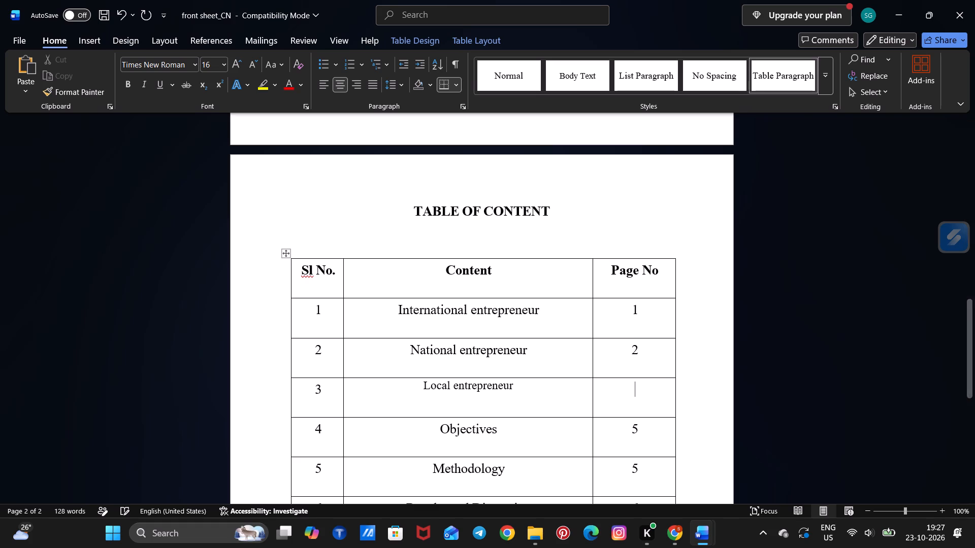
{"action": "key", "text": "4"}
Clear the contents of rows 4 to 8, from Objectives through References, including their serial and page numbers.
{"action": "scroll", "coordinate": [541, 412], "scroll_direction": "down", "scroll_amount": 1}
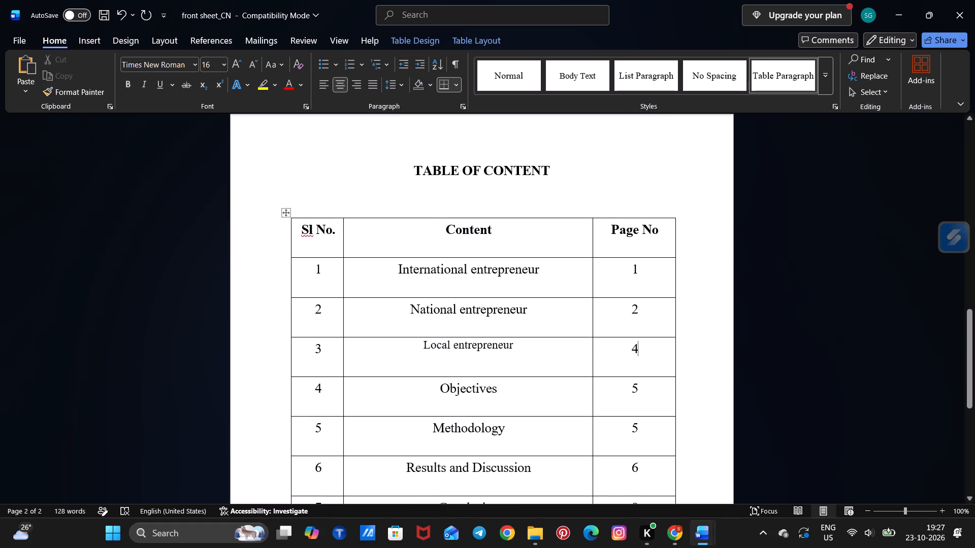
{"action": "scroll", "coordinate": [504, 454], "scroll_direction": "down", "scroll_amount": 1}
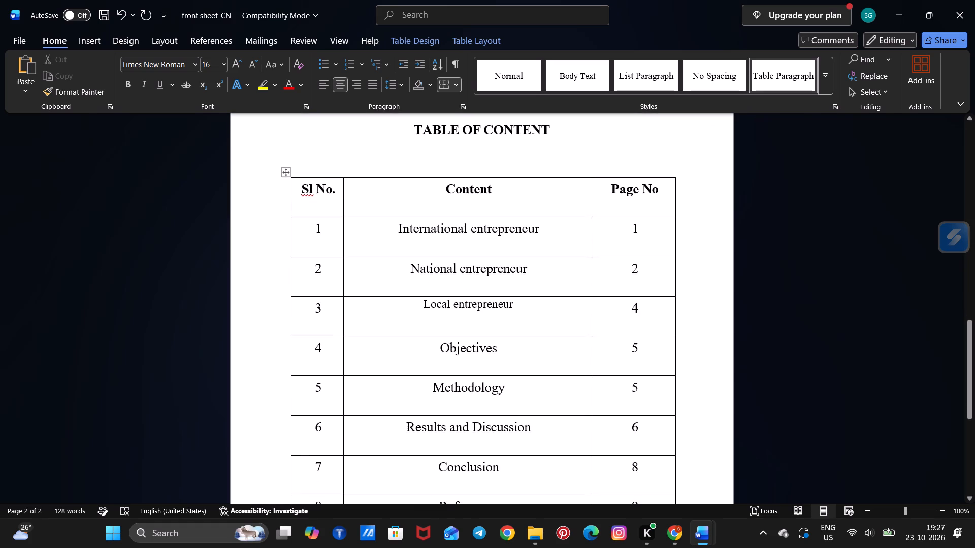
{"action": "left_click_drag", "start_coordinate": [311, 348], "coordinate": [567, 490]}
{"action": "scroll", "coordinate": [567, 490], "scroll_direction": "down", "scroll_amount": 1}
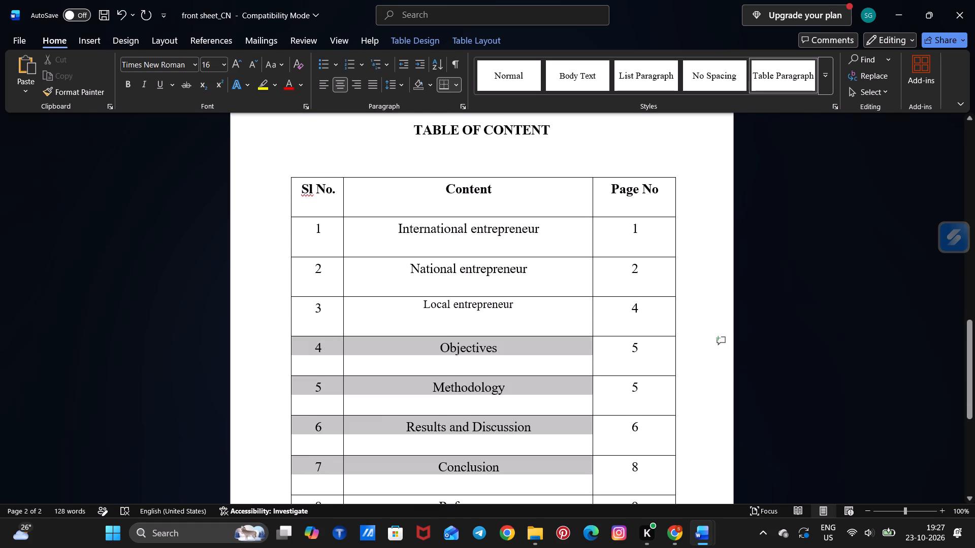
{"action": "scroll", "coordinate": [567, 490], "scroll_direction": "down", "scroll_amount": 1}
{"action": "left_click_drag", "start_coordinate": [567, 490], "coordinate": [675, 419]}
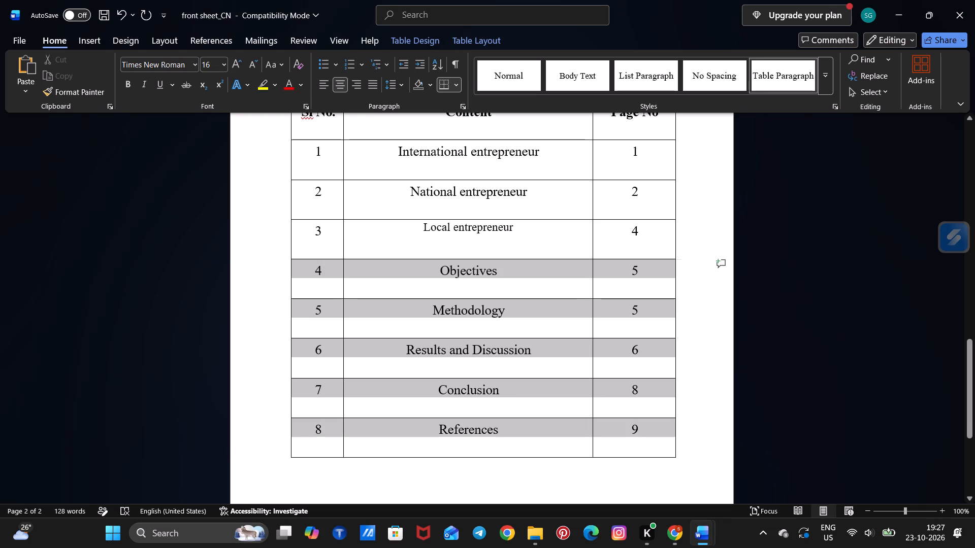
{"action": "left_click_drag", "start_coordinate": [675, 419], "coordinate": [677, 426]}
{"action": "key", "text": "Delete"}
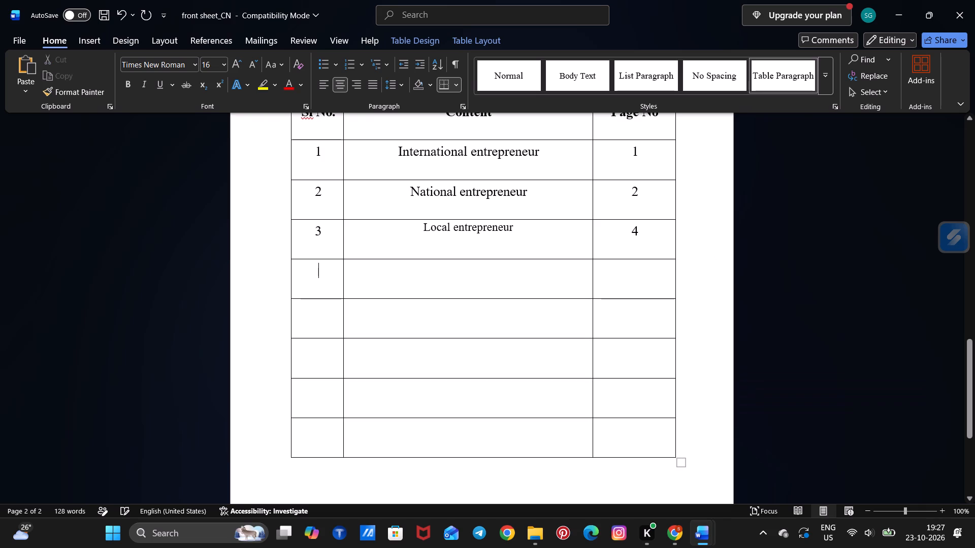
Delete three of the empty rows from the bottom of the table of content, one at a time.
{"action": "left_click", "coordinate": [446, 456]}
{"action": "right_click", "coordinate": [446, 456]}
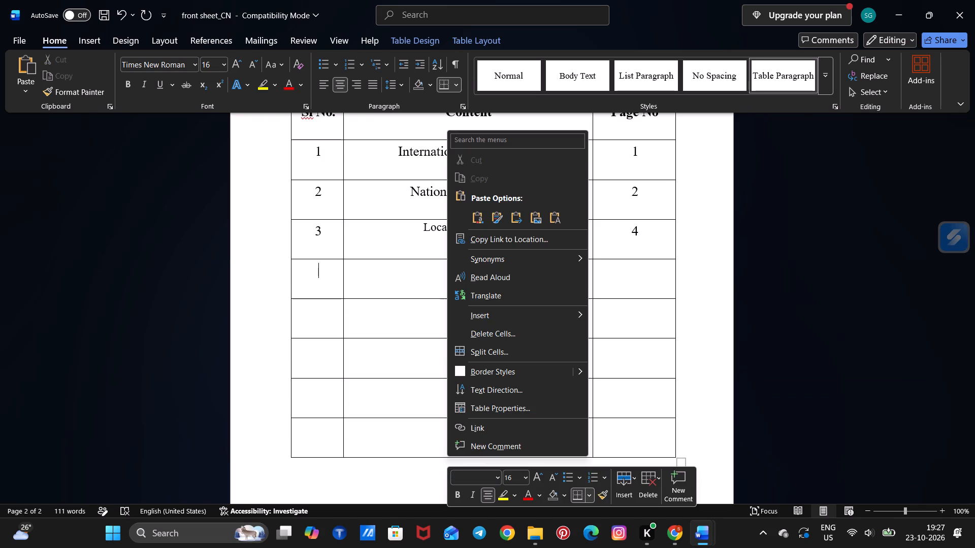
{"action": "left_click", "coordinate": [646, 491]}
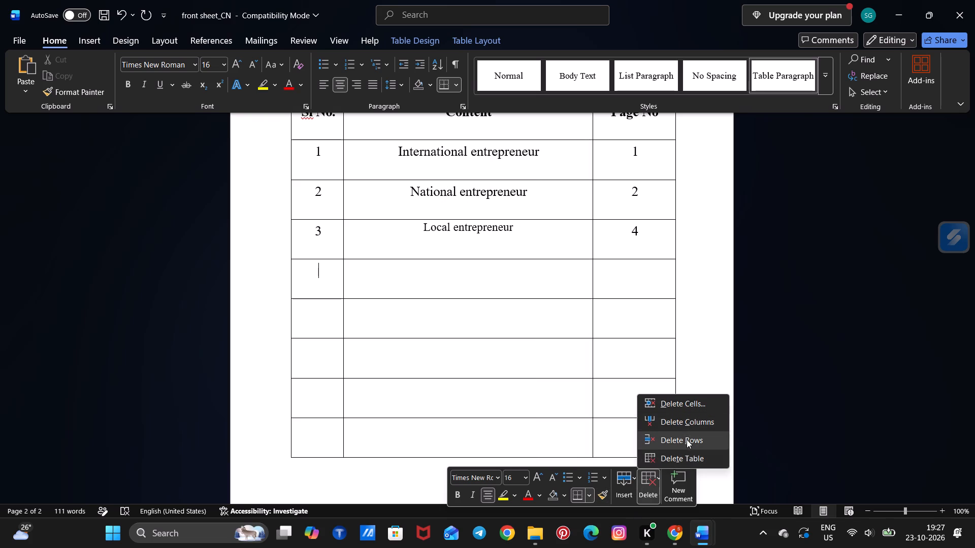
{"action": "left_click", "coordinate": [701, 446]}
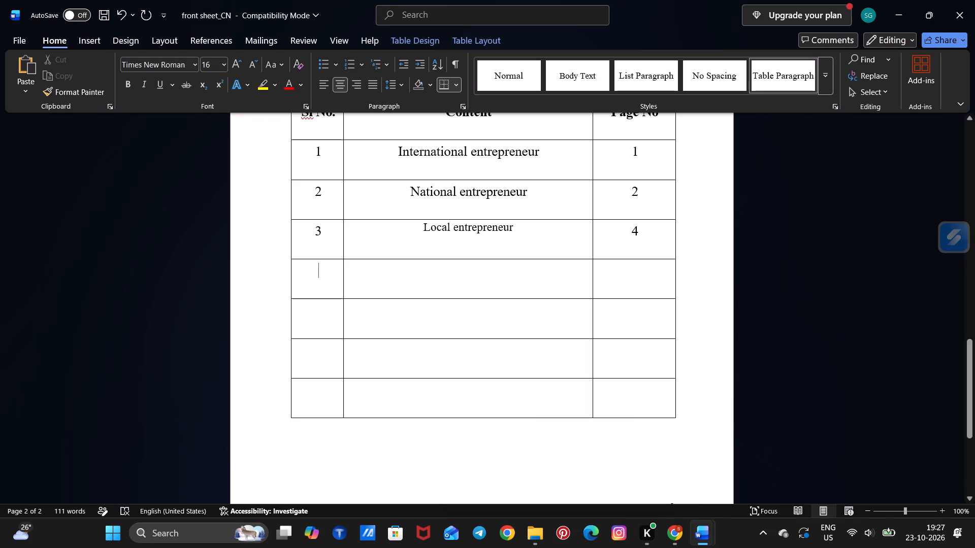
{"action": "right_click", "coordinate": [646, 408]}
{"action": "left_click", "coordinate": [632, 416]}
{"action": "left_click", "coordinate": [631, 417]}
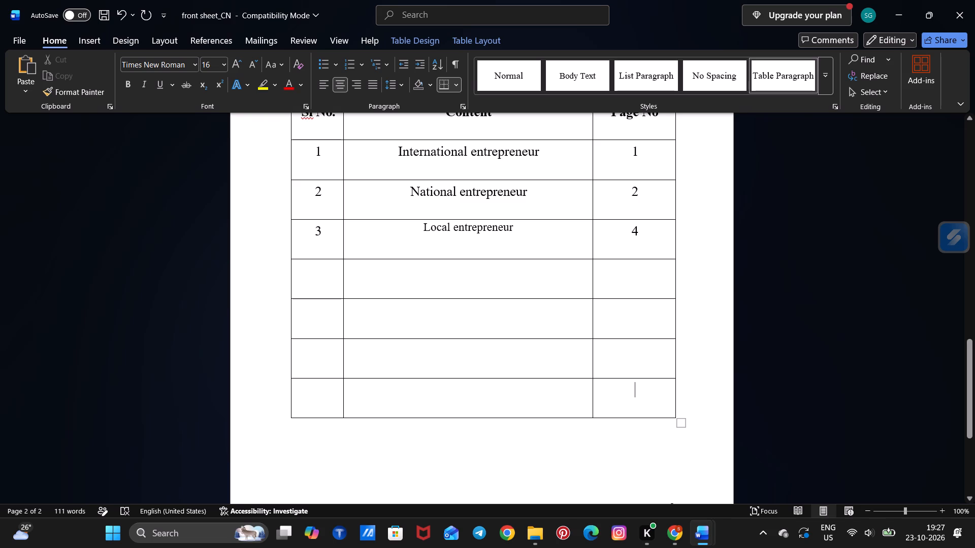
{"action": "right_click", "coordinate": [631, 417]}
{"action": "left_click", "coordinate": [836, 448]}
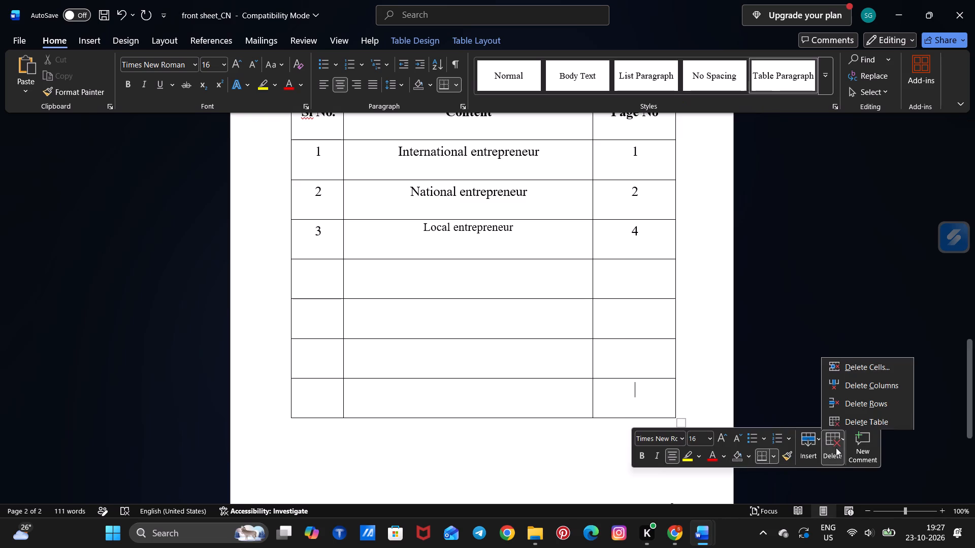
{"action": "left_click", "coordinate": [878, 398]}
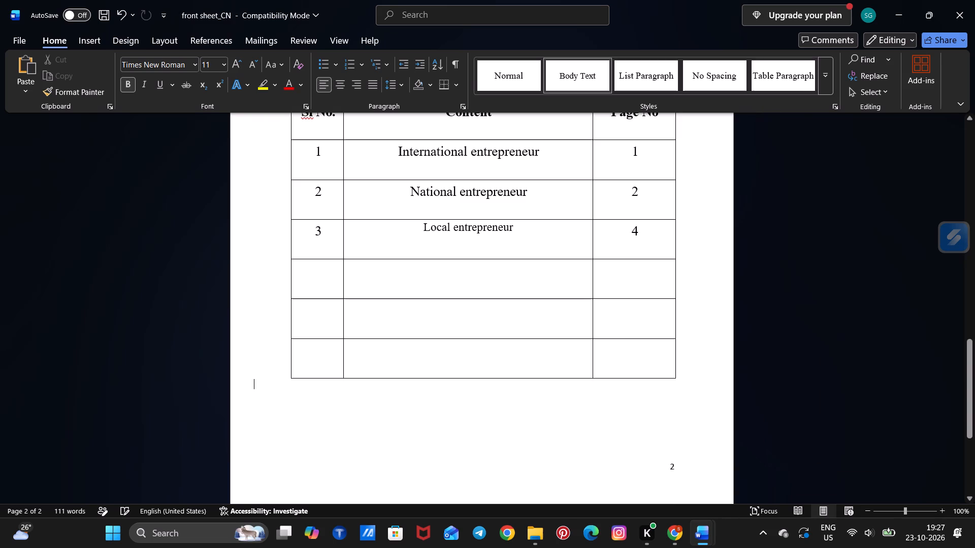
{"action": "left_click", "coordinate": [634, 357]}
{"action": "right_click", "coordinate": [684, 363]}
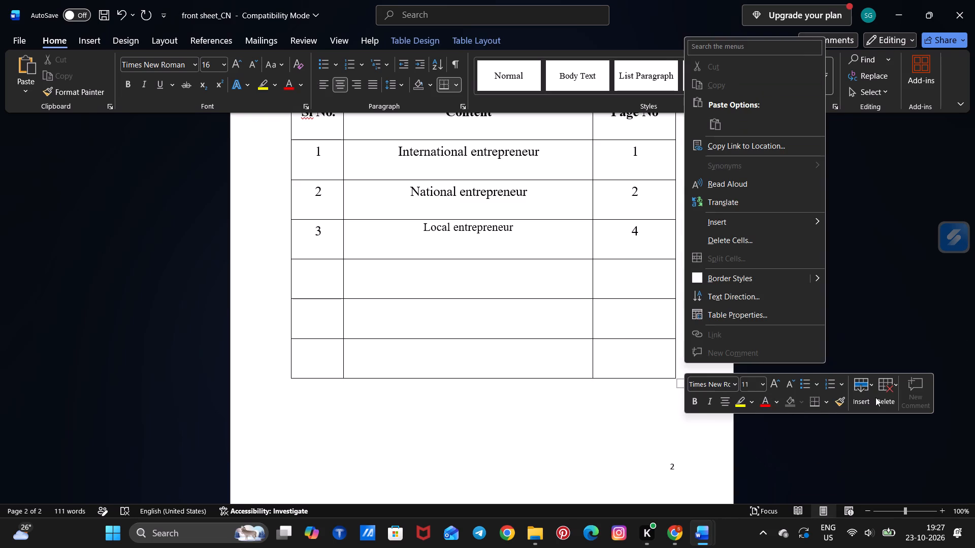
{"action": "left_click", "coordinate": [886, 395]}
{"action": "left_click", "coordinate": [918, 464]}
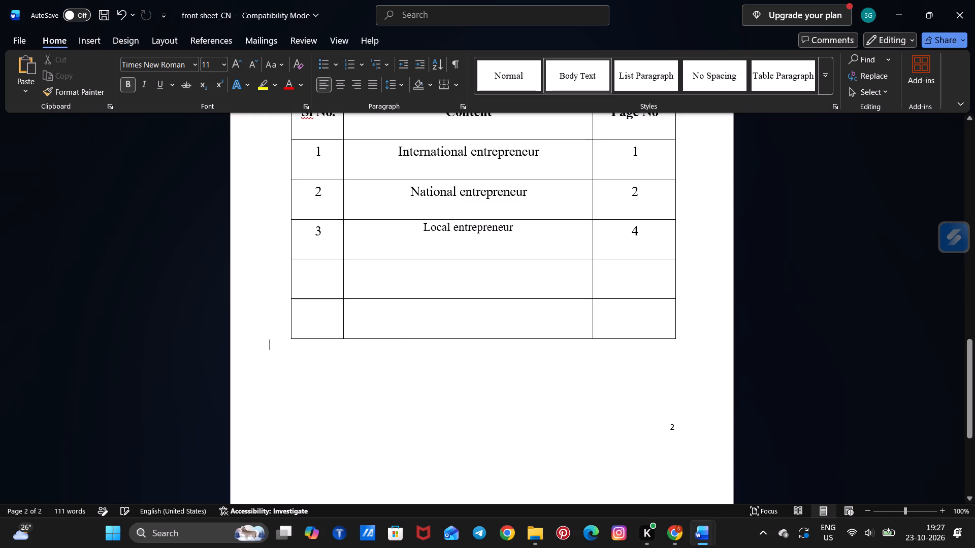
Delete the two remaining empty rows below Local entrepreneur from the table of content, one at a time.
{"action": "left_click", "coordinate": [633, 329]}
{"action": "right_click", "coordinate": [633, 329]}
{"action": "left_click", "coordinate": [840, 355]}
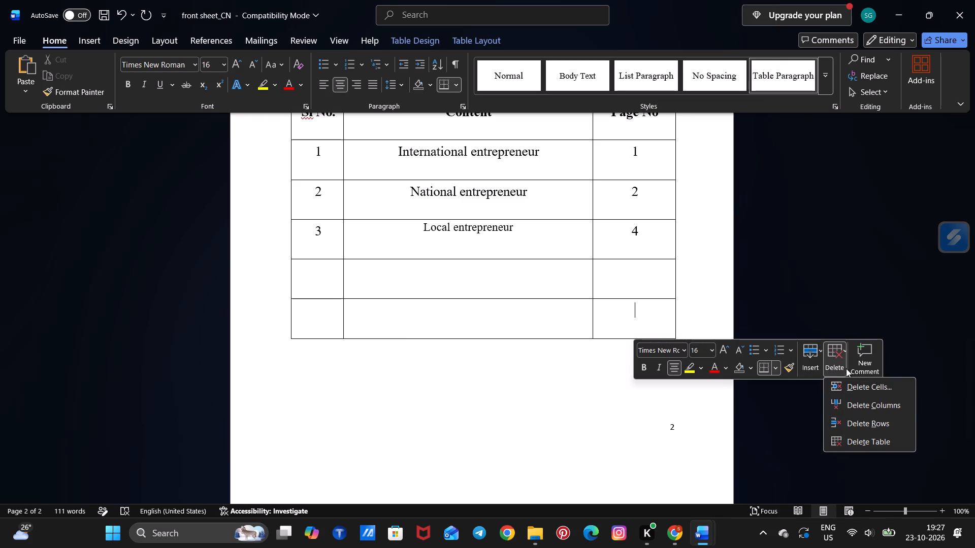
{"action": "left_click", "coordinate": [869, 426]}
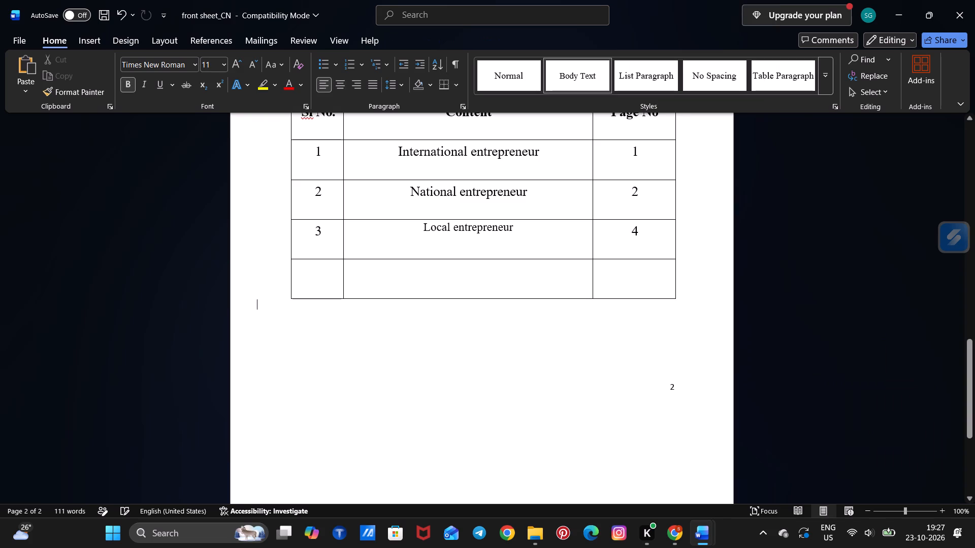
{"action": "left_click", "coordinate": [617, 275]}
{"action": "right_click", "coordinate": [617, 275]}
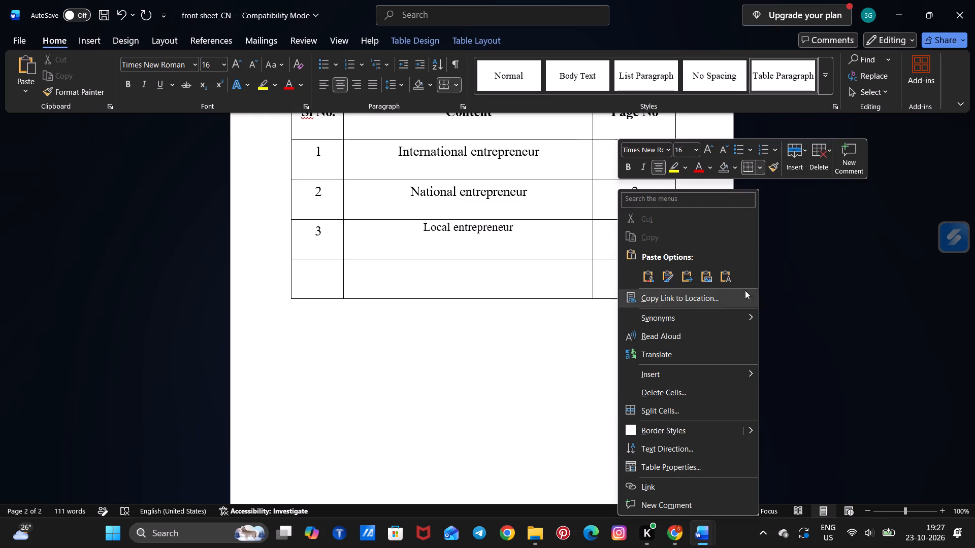
{"action": "left_click", "coordinate": [818, 165]}
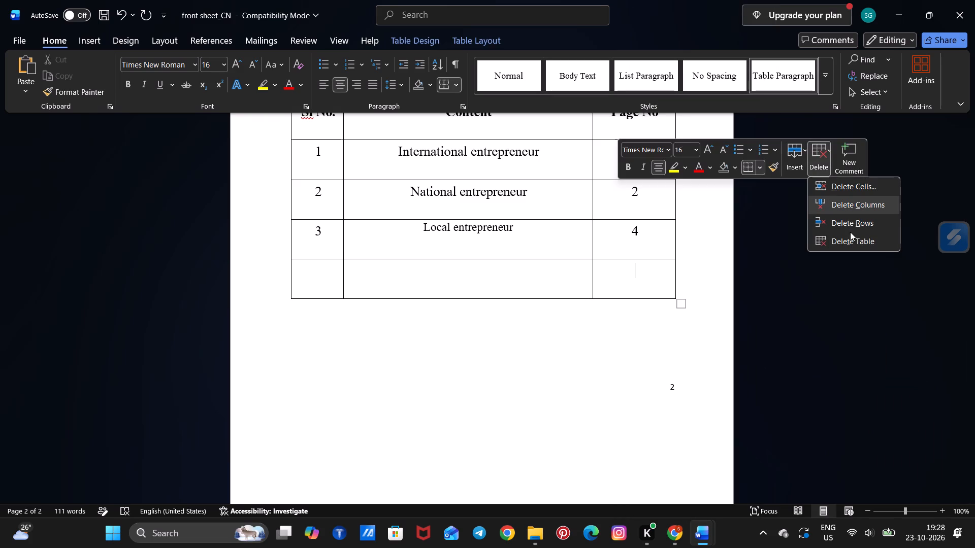
{"action": "left_click", "coordinate": [843, 223]}
Review the front sheet from the cover page's department, event and submission details through to the table of content.
{"action": "scroll", "coordinate": [463, 330], "scroll_direction": "up", "scroll_amount": 2}
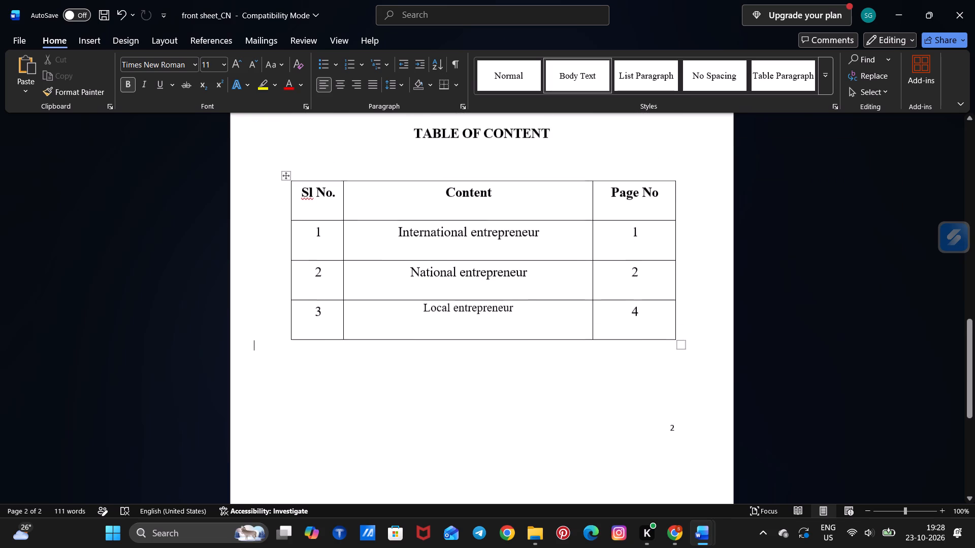
{"action": "scroll", "coordinate": [462, 330], "scroll_direction": "up", "scroll_amount": 11}
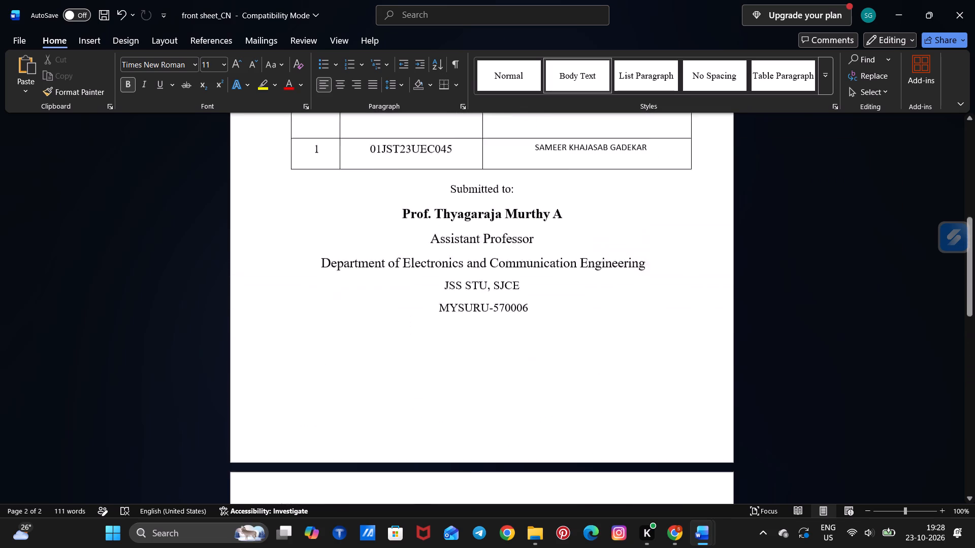
{"action": "scroll", "coordinate": [461, 328], "scroll_direction": "up", "scroll_amount": 9}
{"action": "scroll", "coordinate": [460, 329], "scroll_direction": "down", "scroll_amount": 5}
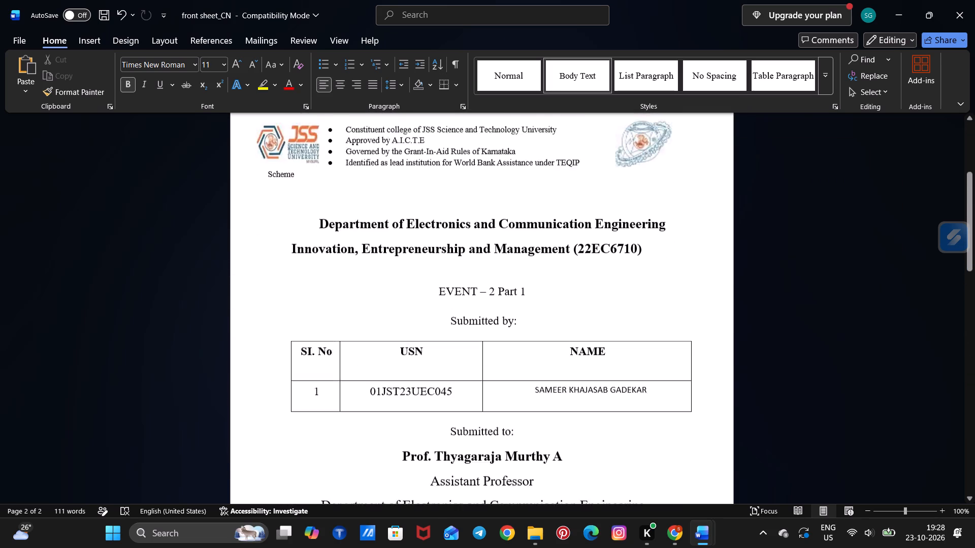
{"action": "scroll", "coordinate": [456, 336], "scroll_direction": "down", "scroll_amount": 6}
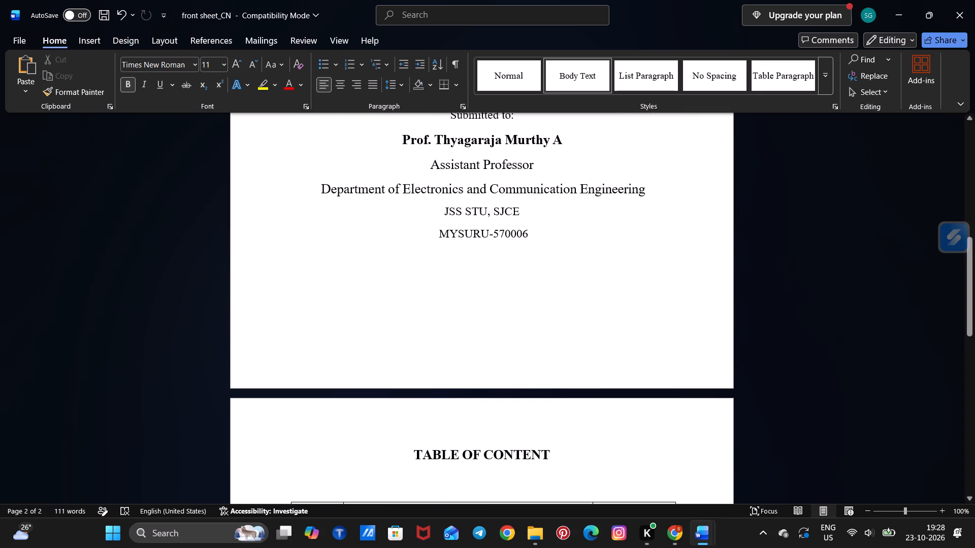
{"action": "scroll", "coordinate": [434, 283], "scroll_direction": "down", "scroll_amount": 7}
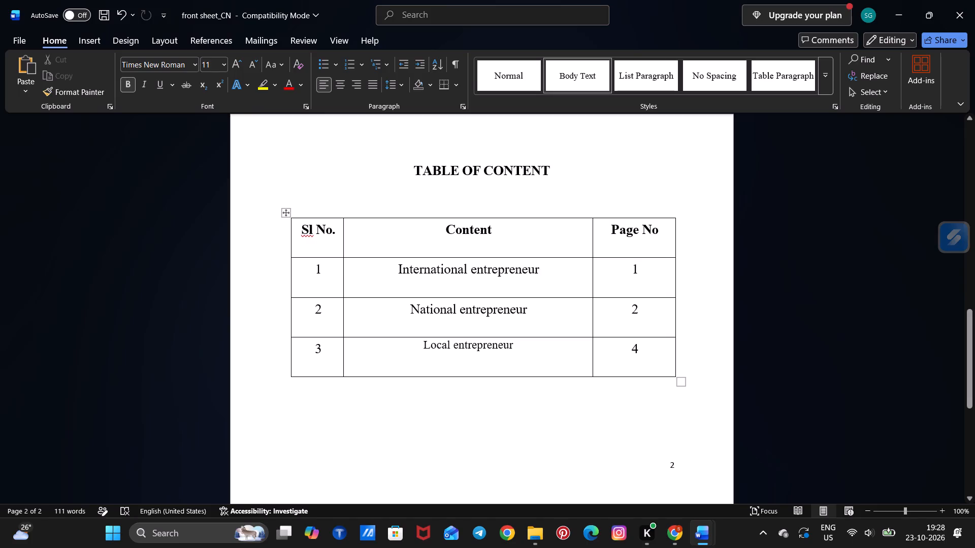
{"action": "scroll", "coordinate": [407, 379], "scroll_direction": "up", "scroll_amount": 3}
{"action": "scroll", "coordinate": [415, 388], "scroll_direction": "down", "scroll_amount": 5}
{"action": "scroll", "coordinate": [415, 388], "scroll_direction": "up", "scroll_amount": 6}
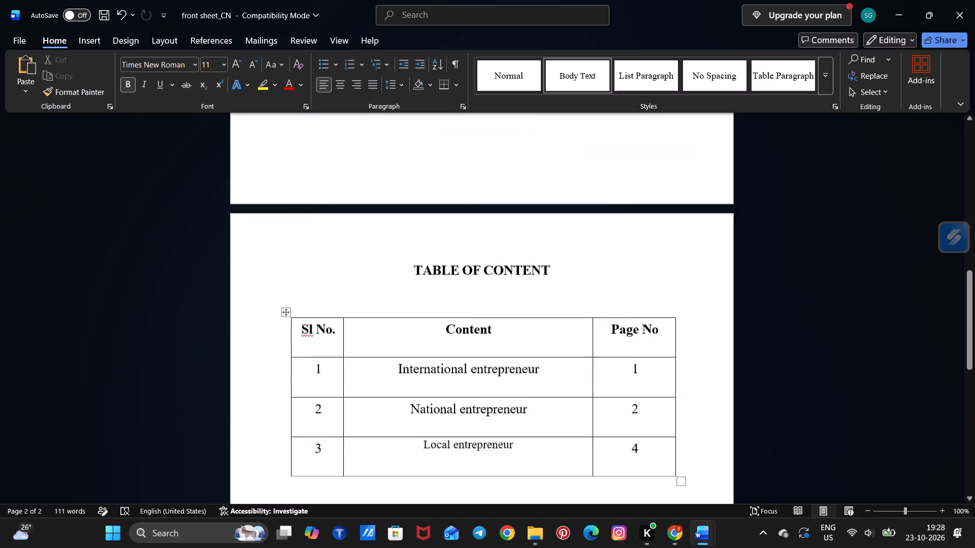
Save the edited front sheet under its existing file name.
{"action": "left_click", "coordinate": [109, 18]}
Save a copy of the document in Downloads as front sheet trm sir, accepting the upgrade to the newest file format.
{"action": "left_click", "coordinate": [13, 40]}
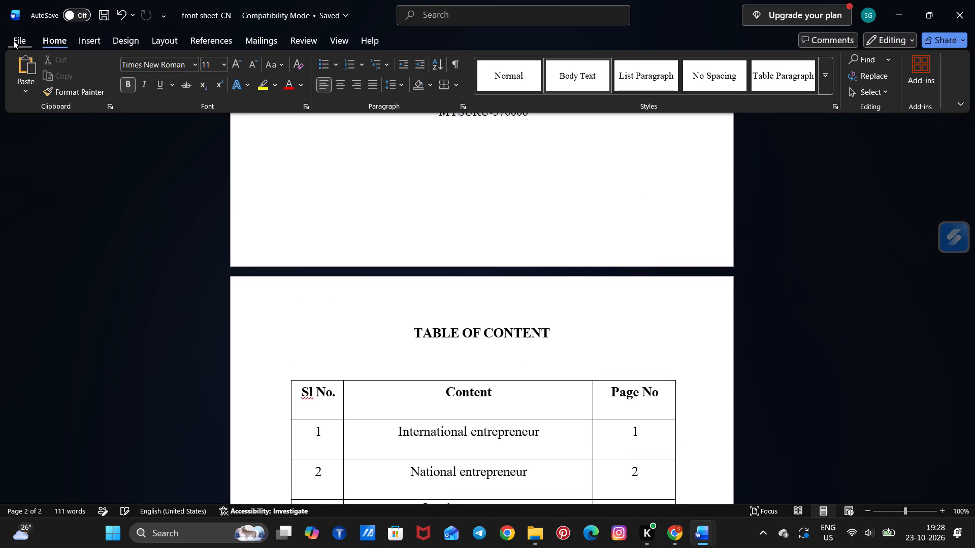
{"action": "left_click", "coordinate": [40, 234]}
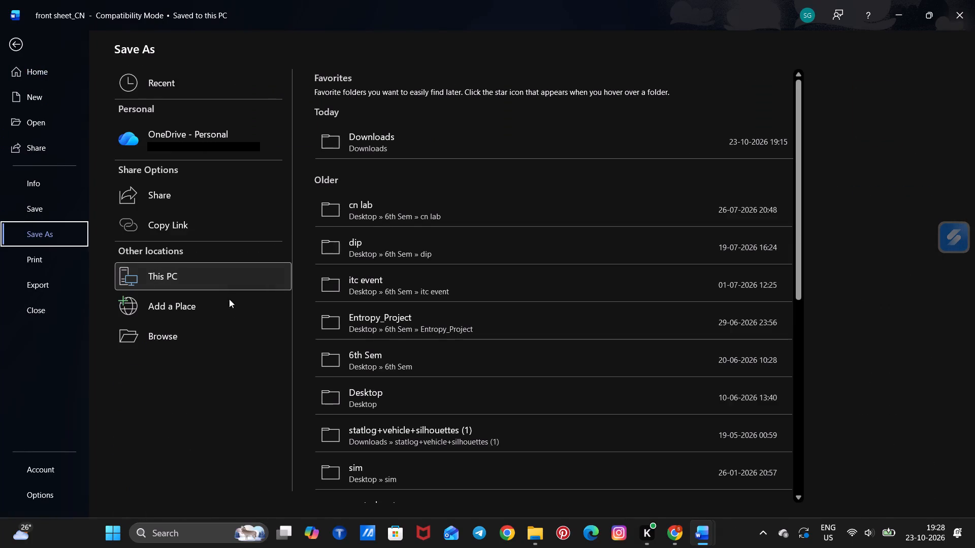
{"action": "left_click", "coordinate": [445, 133]}
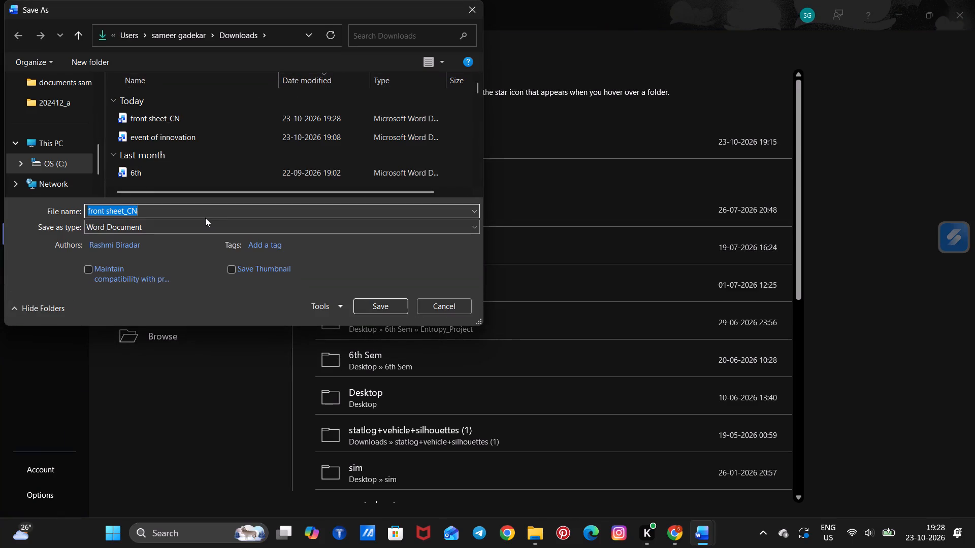
{"action": "key", "text": "BackSpace"}
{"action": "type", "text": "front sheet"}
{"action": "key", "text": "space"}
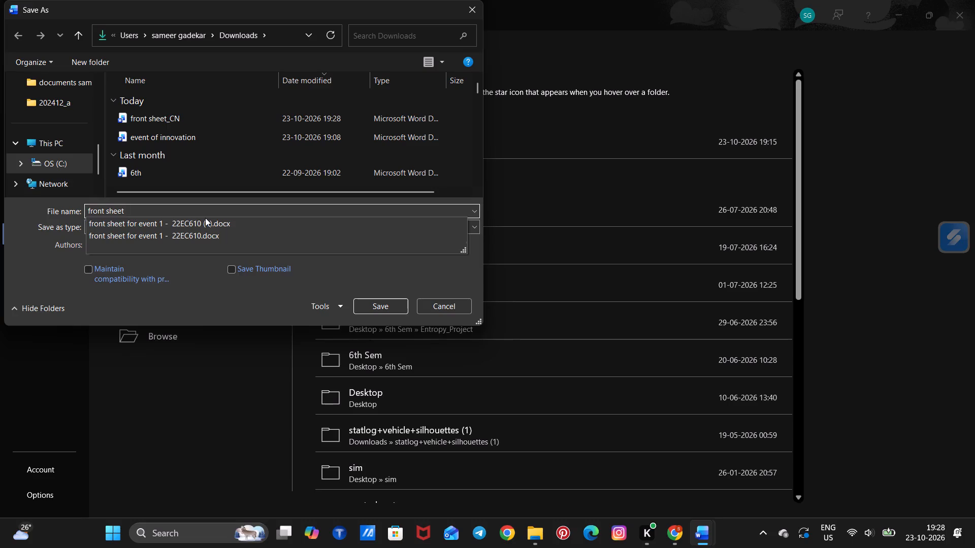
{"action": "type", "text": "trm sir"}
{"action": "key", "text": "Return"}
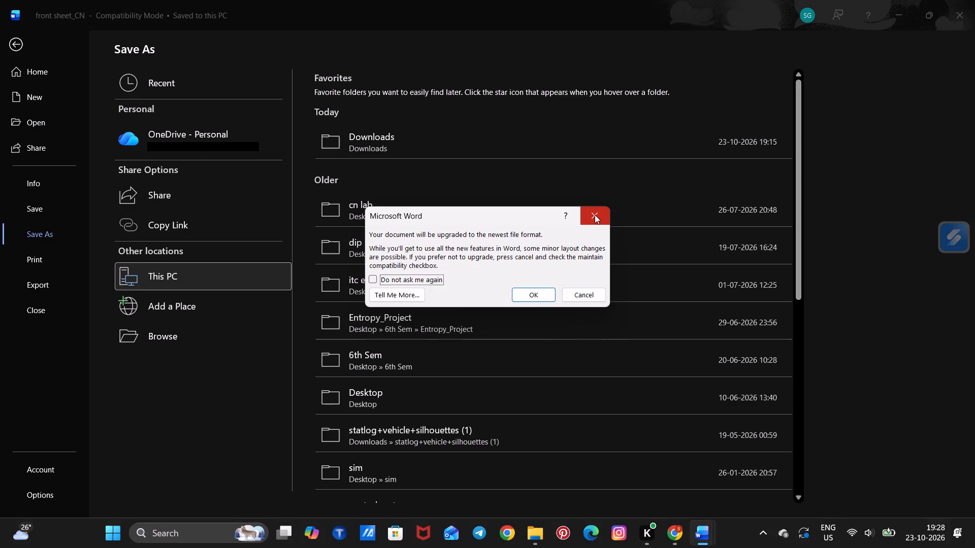
{"action": "left_click", "coordinate": [539, 293]}
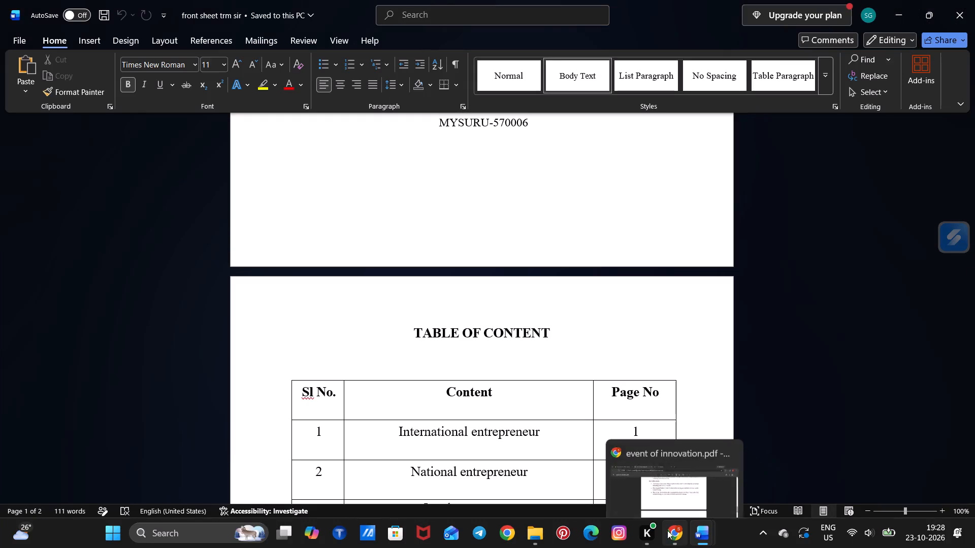
Save the front sheet as a PDF in Downloads, keeping the name front sheet trm sir.
{"action": "left_click", "coordinate": [17, 39]}
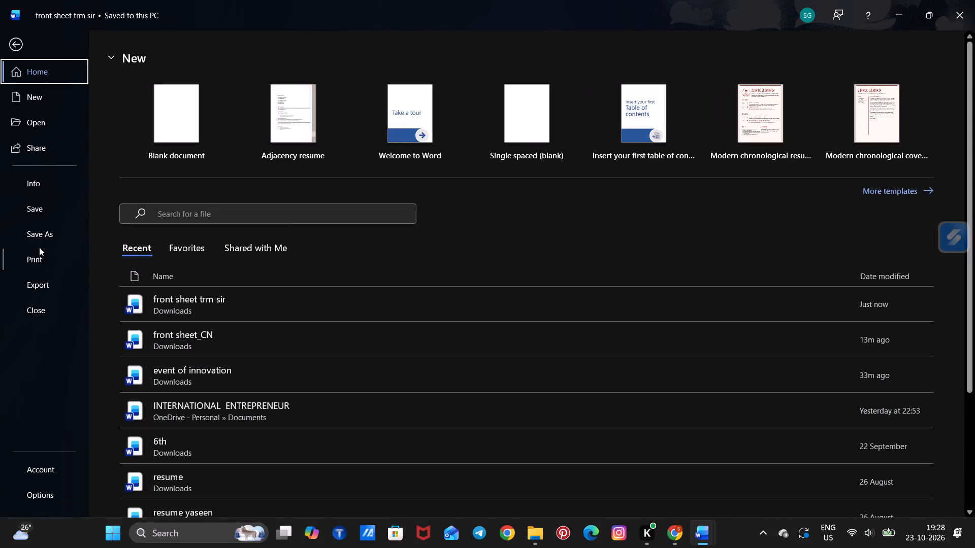
{"action": "left_click", "coordinate": [34, 227]}
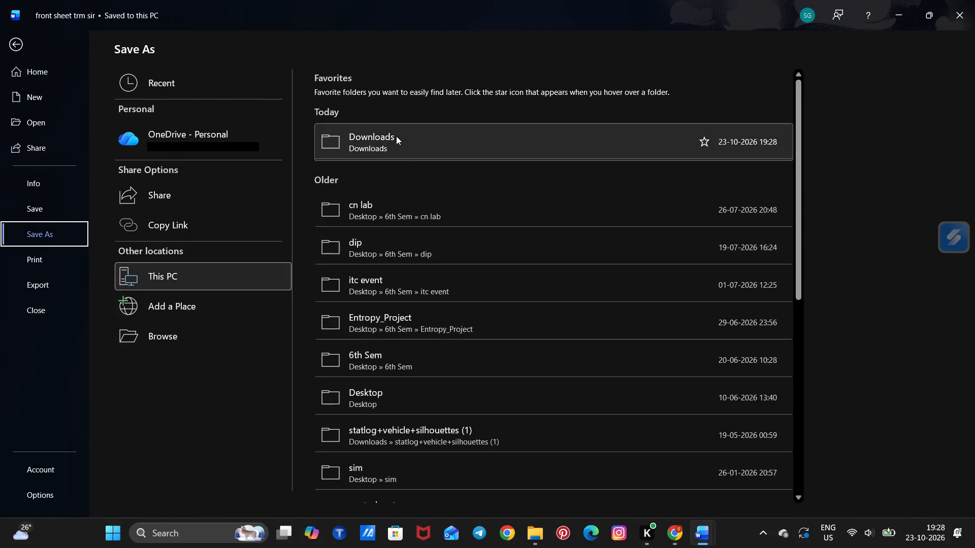
{"action": "left_click", "coordinate": [396, 136]}
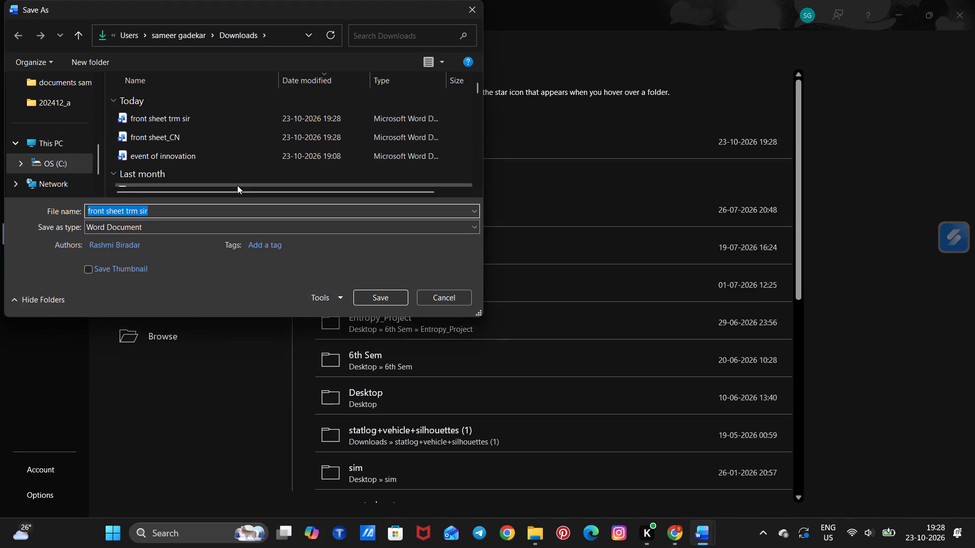
{"action": "left_click", "coordinate": [200, 230]}
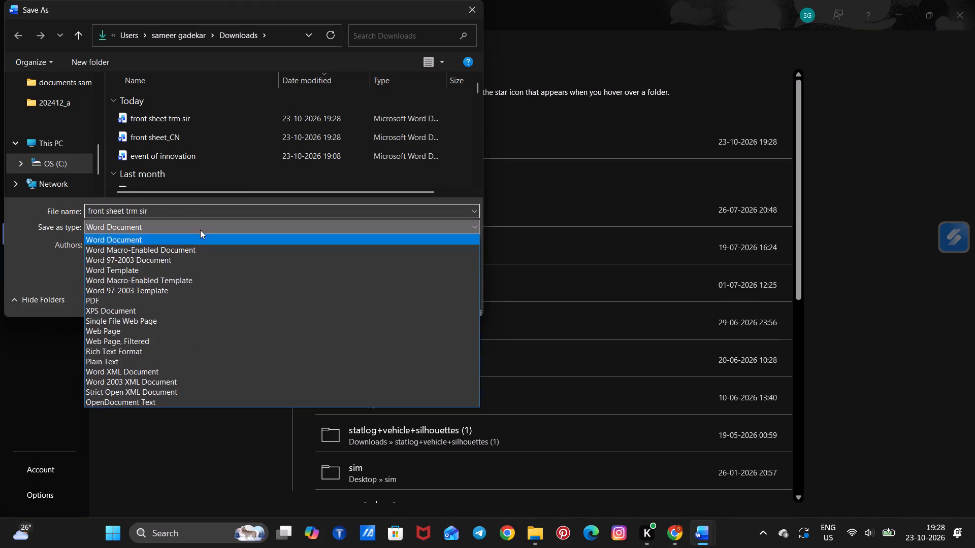
{"action": "left_click", "coordinate": [128, 302]}
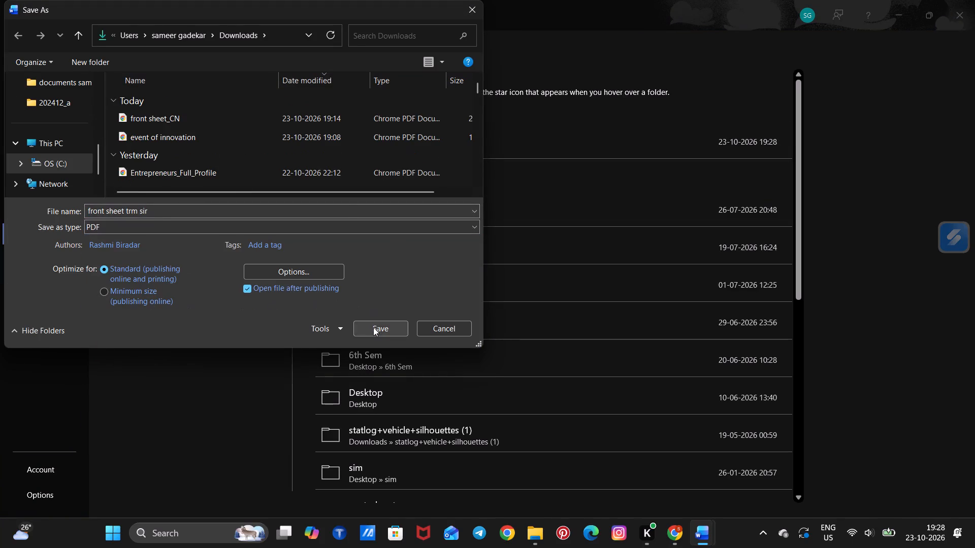
Publish the front sheet as a PDF named front sheet trm sir in Downloads, with standard optimization and opening after publishing.
{"action": "left_click", "coordinate": [373, 327]}
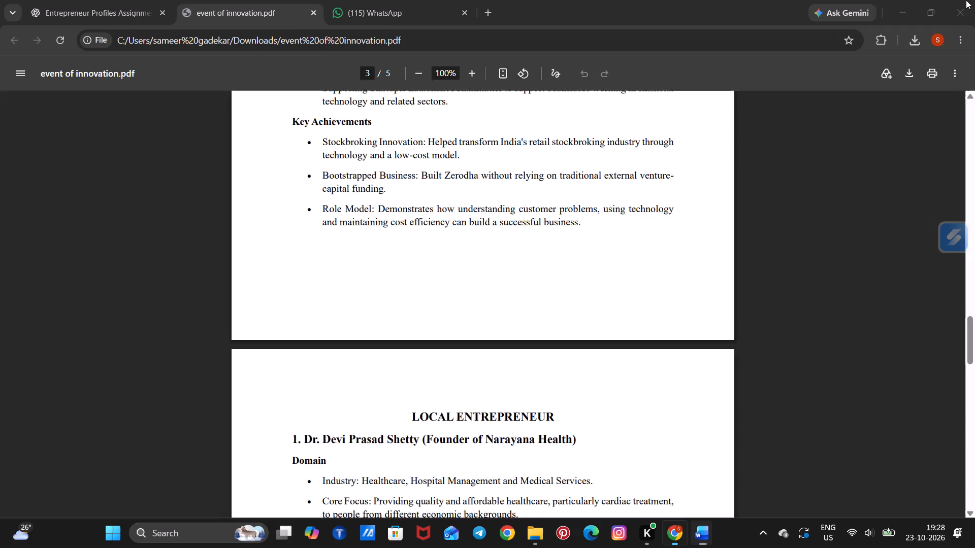
Review the exported front sheet PDF, from the cover page's submission details towards the table of content.
{"action": "scroll", "coordinate": [473, 298], "scroll_direction": "down", "scroll_amount": 5}
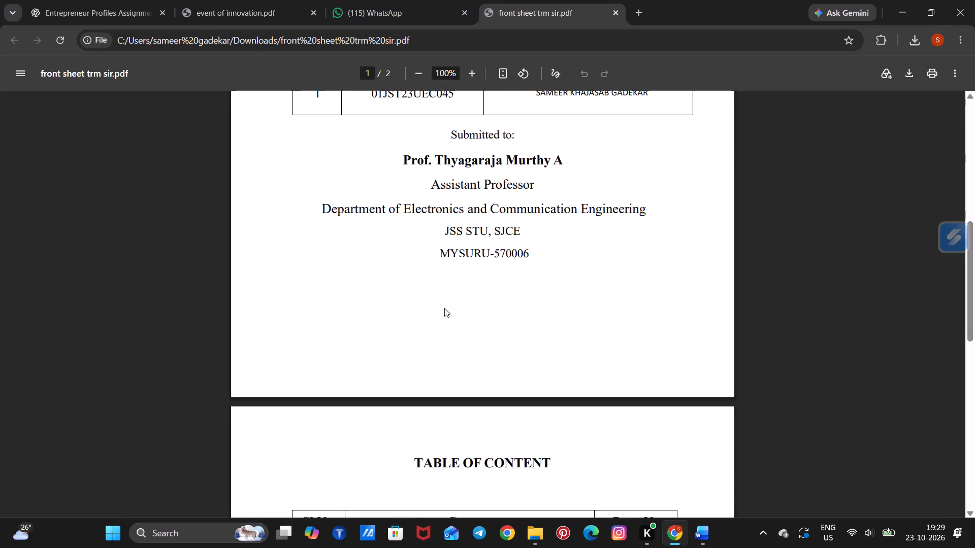
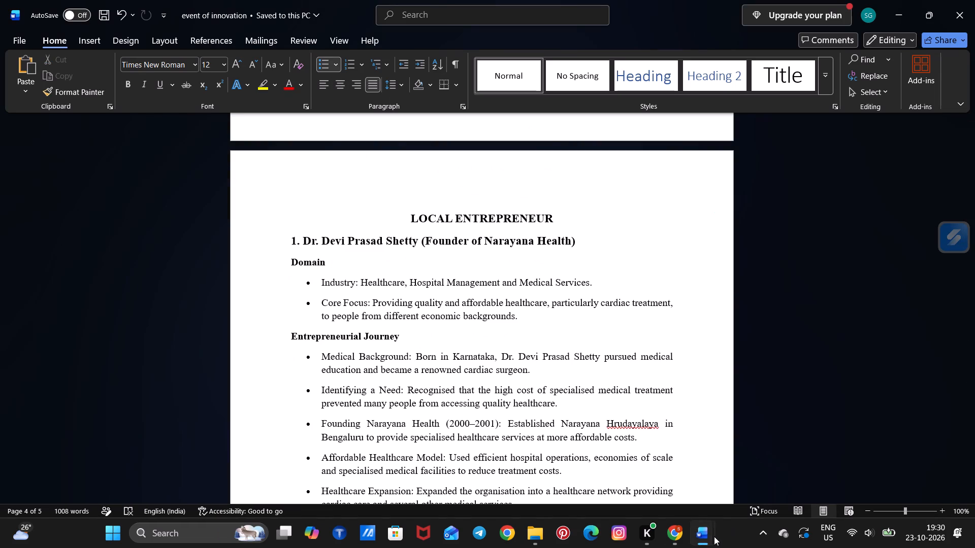
Switch to the front sheet trm sir document in Word and delete the extra "SS" after "JSS" in the cover page's university name.
{"action": "left_click", "coordinate": [749, 504]}
{"action": "scroll", "coordinate": [568, 260], "scroll_direction": "up", "scroll_amount": 11}
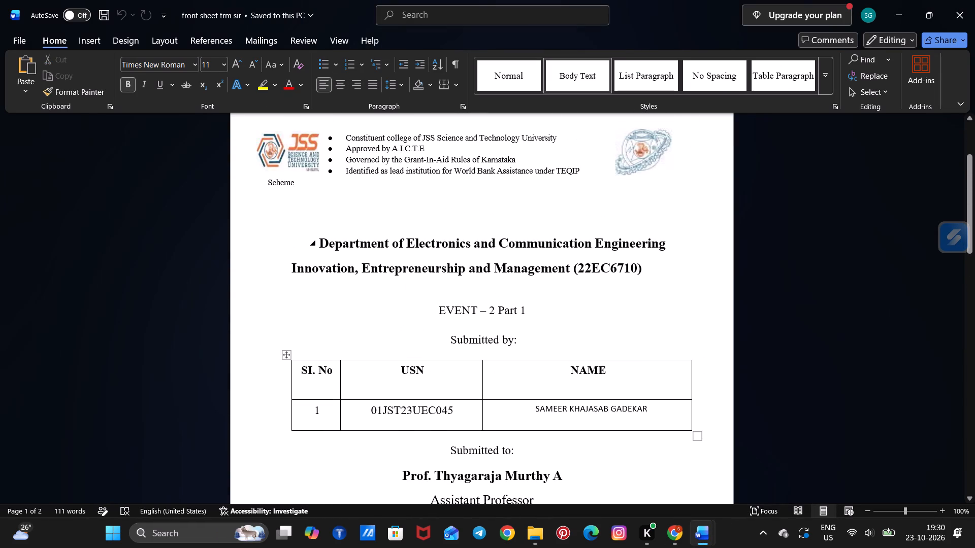
{"action": "scroll", "coordinate": [614, 275], "scroll_direction": "up", "scroll_amount": 1}
{"action": "scroll", "coordinate": [614, 275], "scroll_direction": "down", "scroll_amount": 1}
{"action": "scroll", "coordinate": [614, 275], "scroll_direction": "up", "scroll_amount": 3}
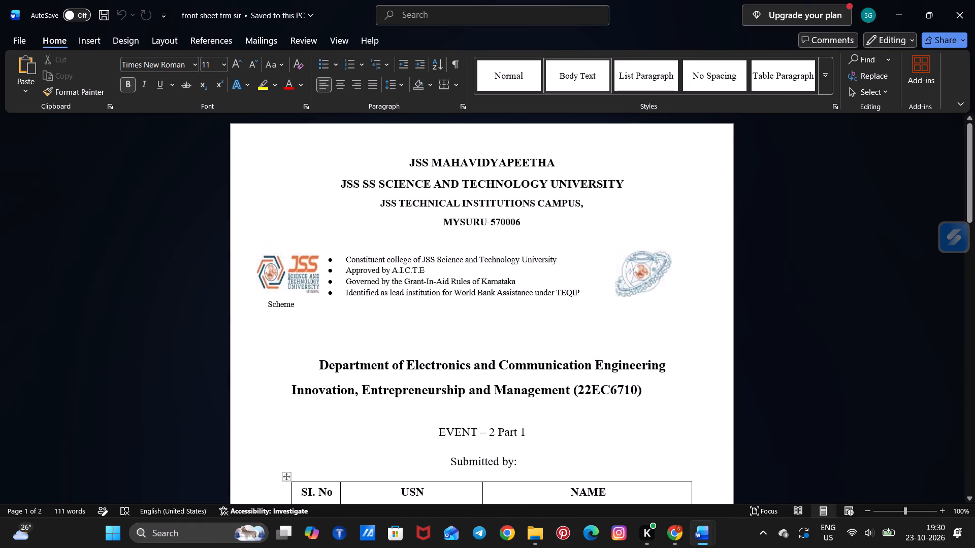
{"action": "scroll", "coordinate": [614, 275], "scroll_direction": "down", "scroll_amount": 1}
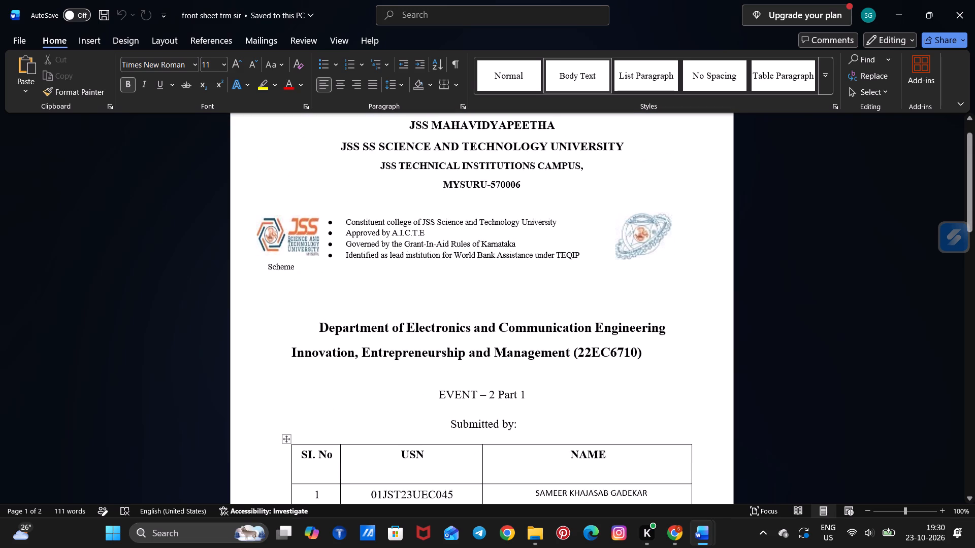
{"action": "scroll", "coordinate": [614, 275], "scroll_direction": "up", "scroll_amount": 2}
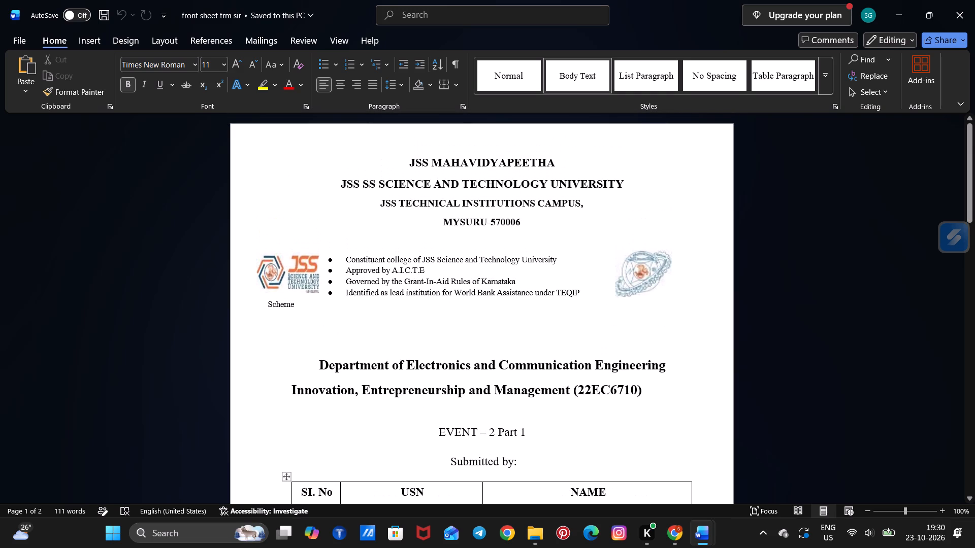
{"action": "left_click", "coordinate": [372, 184]}
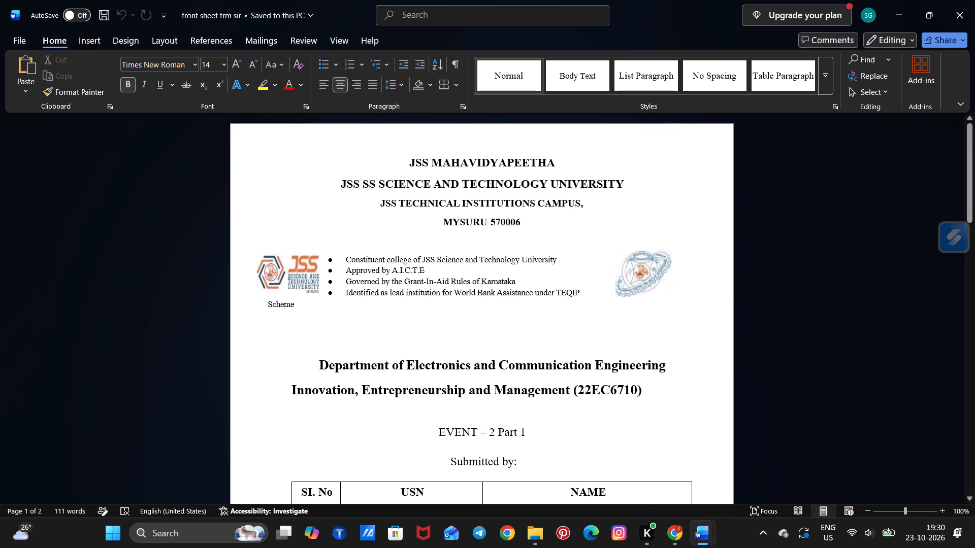
{"action": "key", "text": "Right"}
{"action": "key", "text": "BackSpace"}
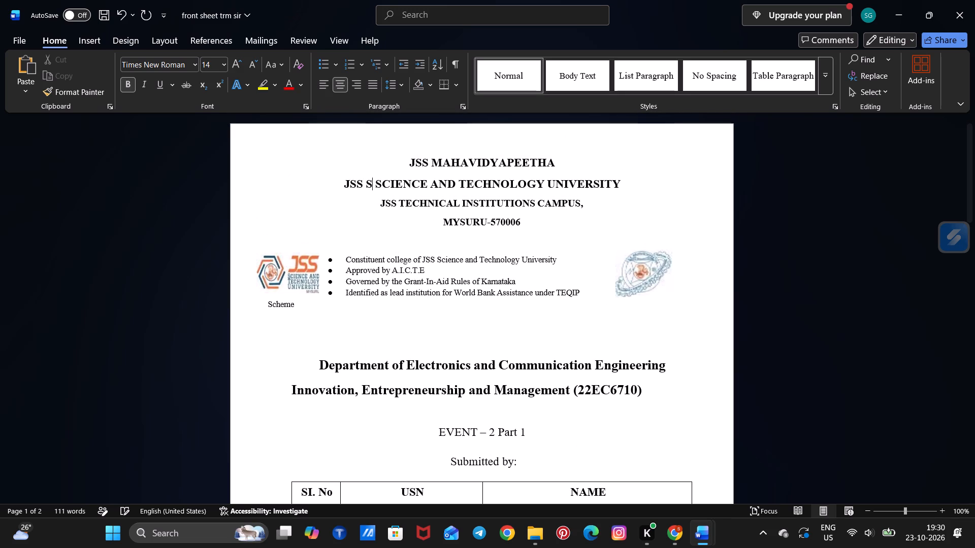
{"action": "key", "text": "BackSpace"}
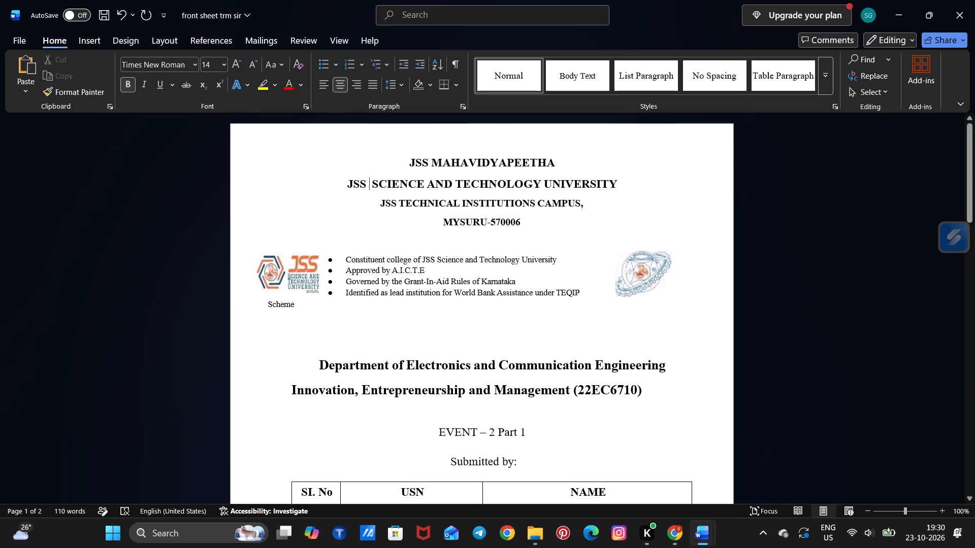
{"action": "scroll", "coordinate": [408, 283], "scroll_direction": "down", "scroll_amount": 1}
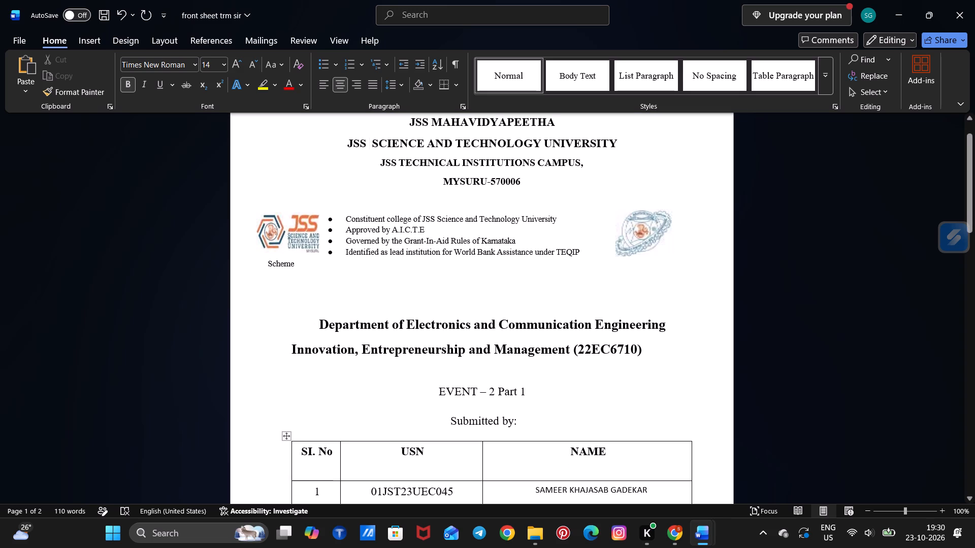
Switch to Chrome to view the exported front sheet trm sir PDF.
{"action": "left_click", "coordinate": [677, 526]}
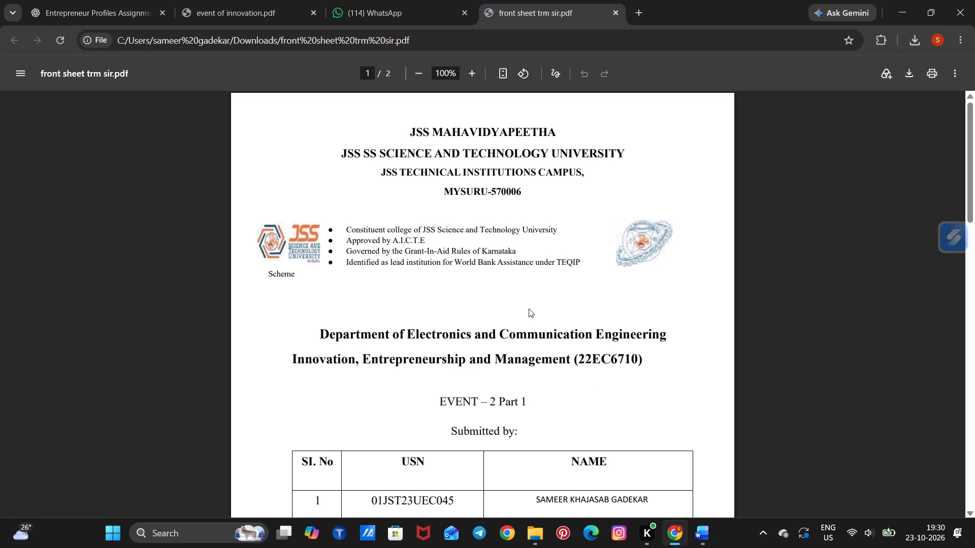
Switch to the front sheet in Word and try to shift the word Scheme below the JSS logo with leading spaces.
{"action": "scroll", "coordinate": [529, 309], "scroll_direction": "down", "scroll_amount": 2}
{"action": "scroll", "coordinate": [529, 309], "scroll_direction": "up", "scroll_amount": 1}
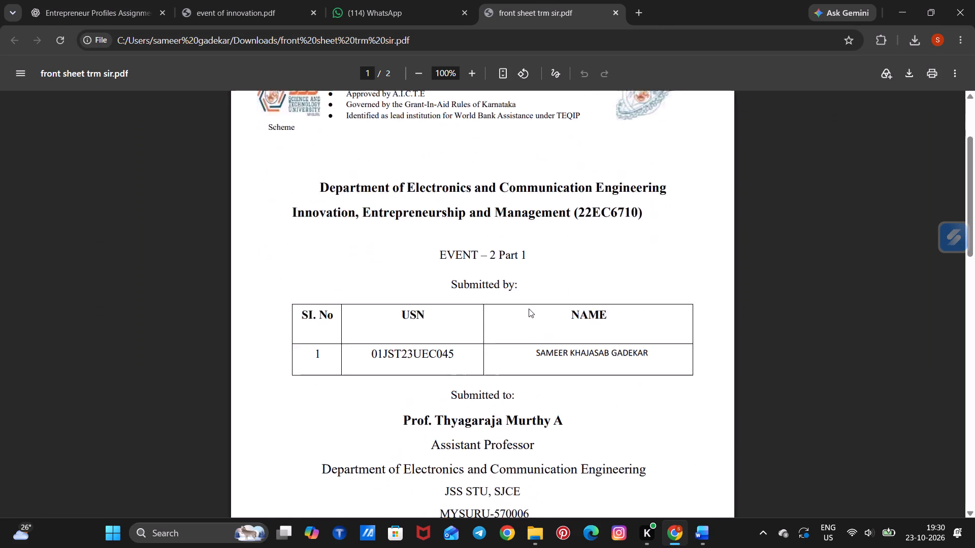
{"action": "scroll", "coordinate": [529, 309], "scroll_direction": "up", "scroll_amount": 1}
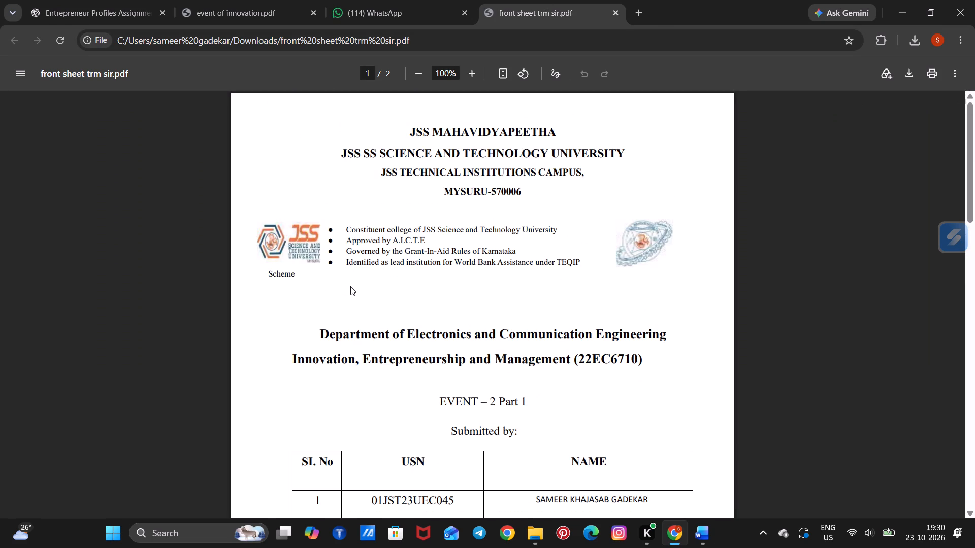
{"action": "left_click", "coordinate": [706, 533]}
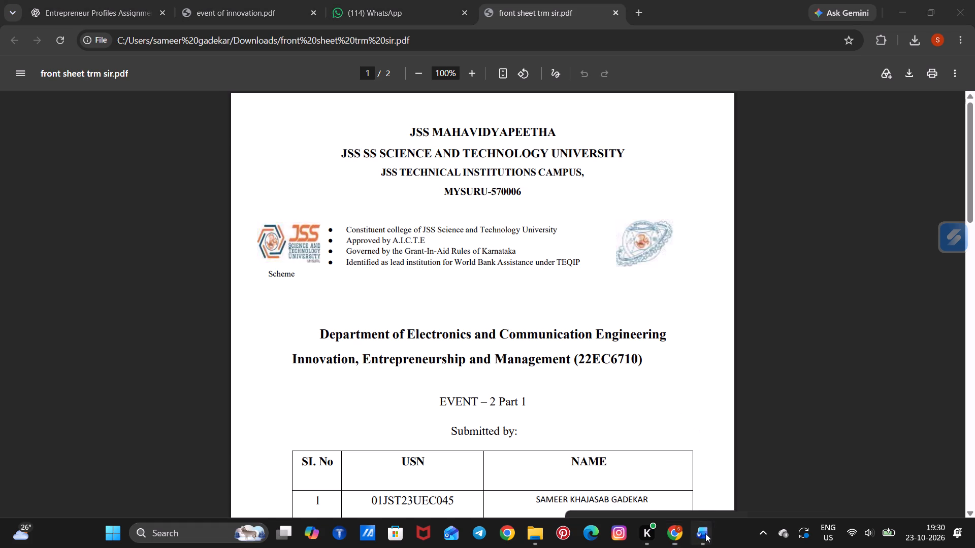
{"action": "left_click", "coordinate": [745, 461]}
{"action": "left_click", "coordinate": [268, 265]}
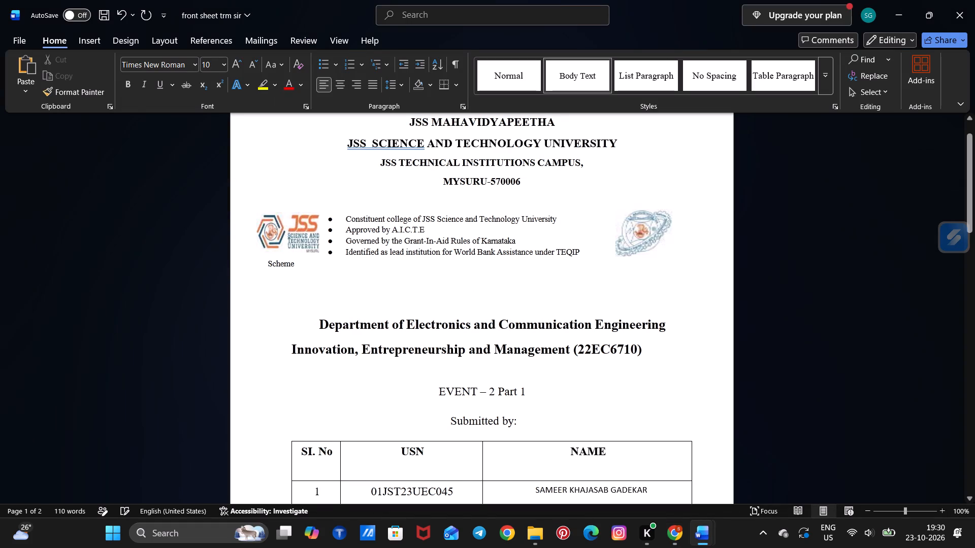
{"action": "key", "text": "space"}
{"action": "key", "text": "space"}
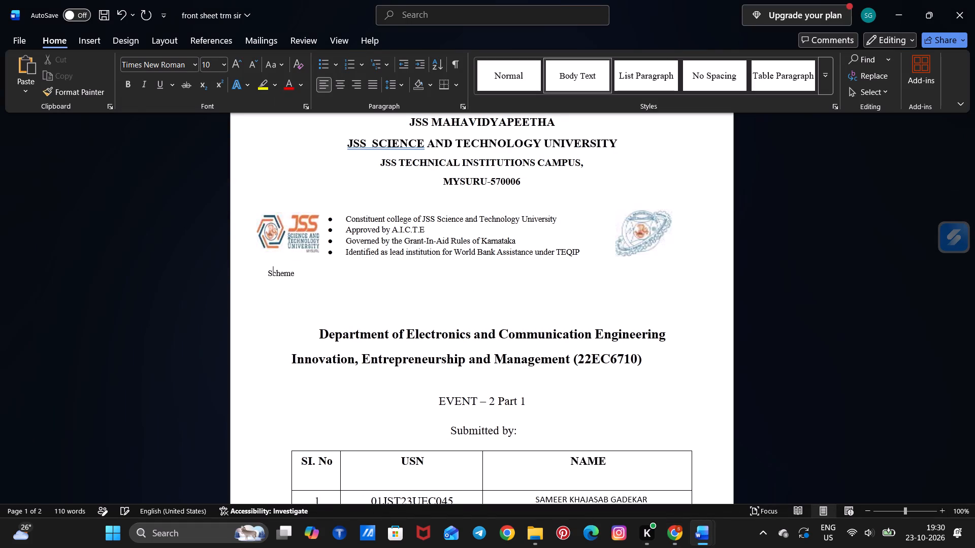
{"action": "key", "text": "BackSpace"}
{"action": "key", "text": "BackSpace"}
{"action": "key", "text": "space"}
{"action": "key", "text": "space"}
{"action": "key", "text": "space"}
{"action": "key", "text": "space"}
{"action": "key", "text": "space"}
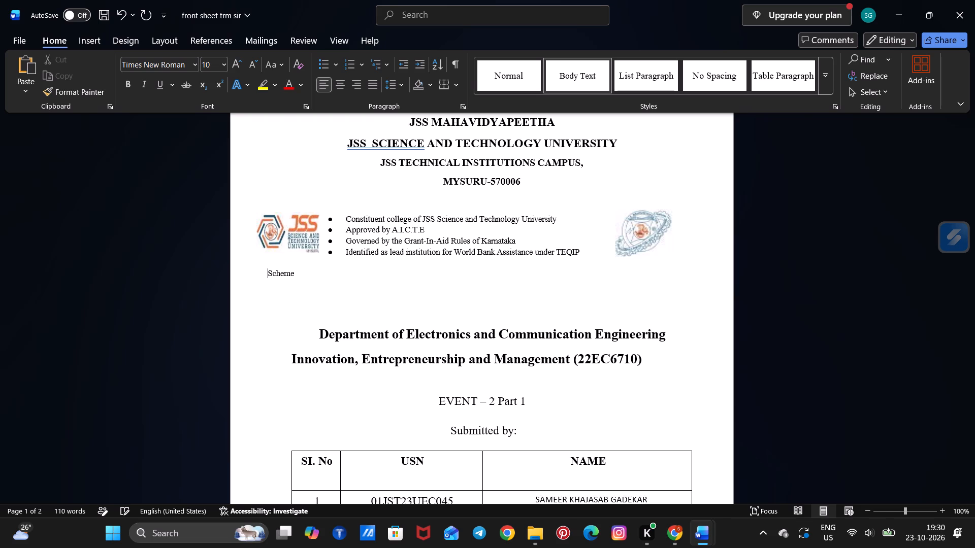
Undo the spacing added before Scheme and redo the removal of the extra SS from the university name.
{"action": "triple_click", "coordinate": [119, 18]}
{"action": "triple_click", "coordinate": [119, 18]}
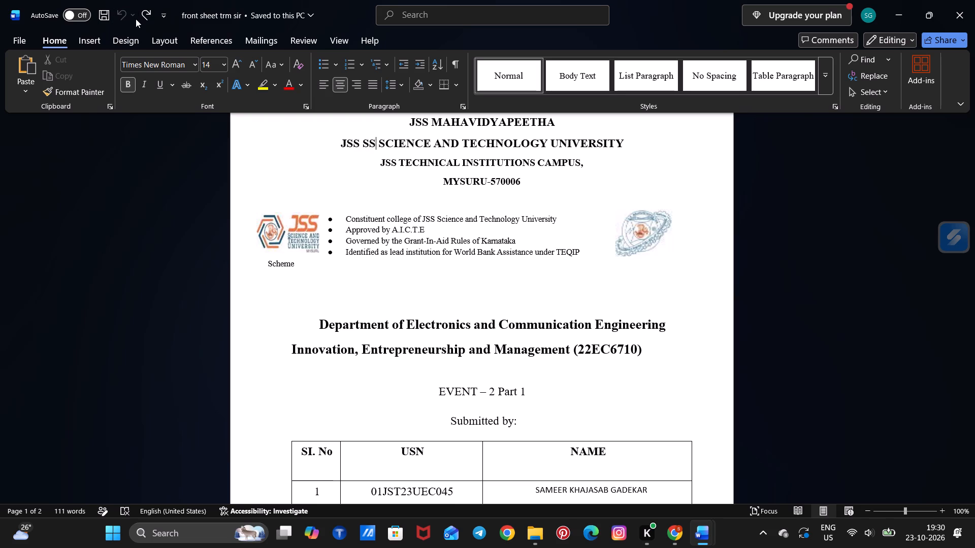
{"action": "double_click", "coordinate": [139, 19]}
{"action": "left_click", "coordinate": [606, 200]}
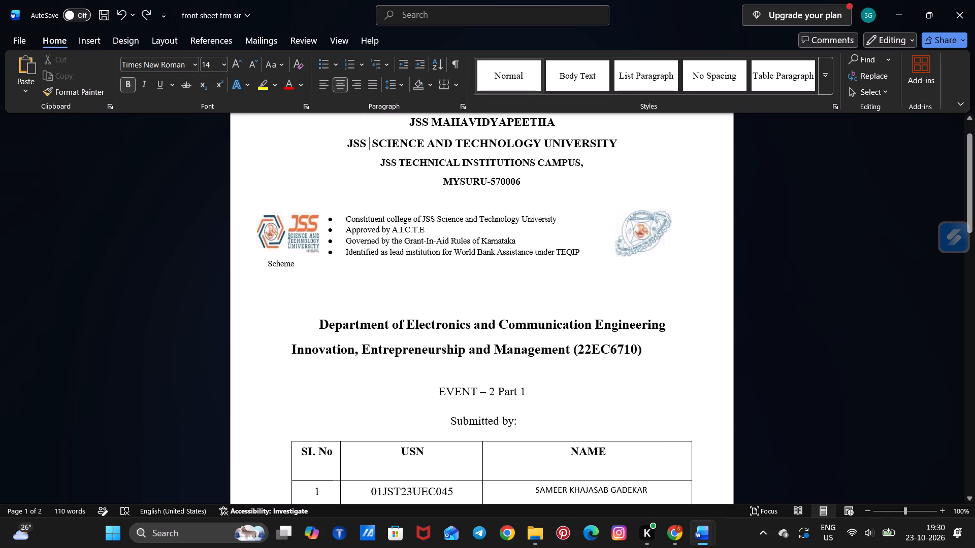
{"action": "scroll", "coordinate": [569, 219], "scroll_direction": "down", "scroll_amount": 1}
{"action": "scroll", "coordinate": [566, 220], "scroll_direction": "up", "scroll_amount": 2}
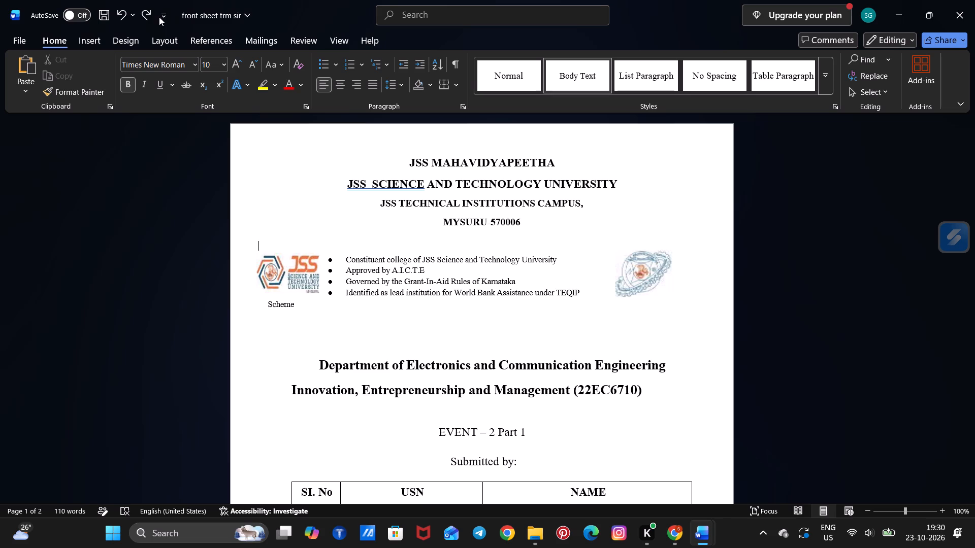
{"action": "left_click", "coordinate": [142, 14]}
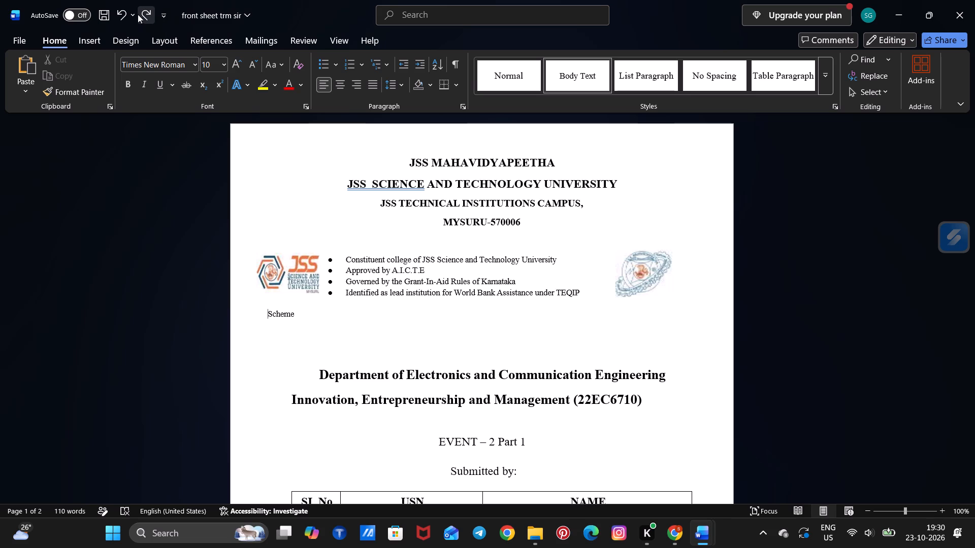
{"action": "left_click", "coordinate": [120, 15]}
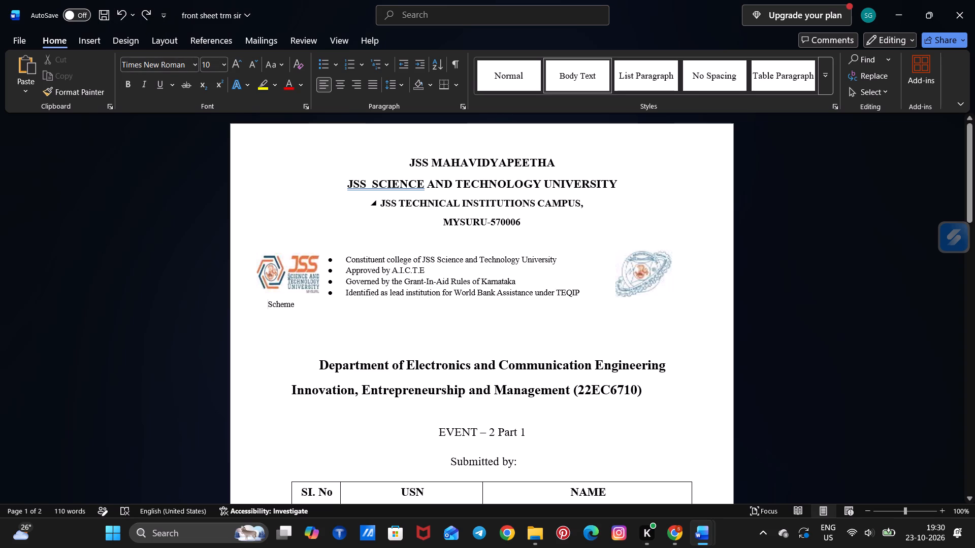
Correct the course code after Innovation, Entrepreneurship and Management to 22EC710.
{"action": "left_click", "coordinate": [639, 234]}
{"action": "scroll", "coordinate": [616, 232], "scroll_direction": "down", "scroll_amount": 1}
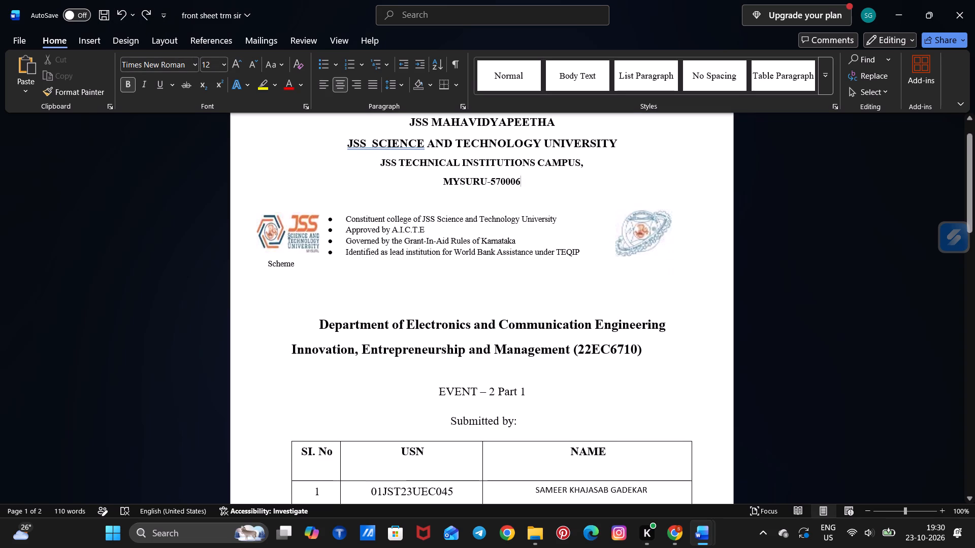
{"action": "scroll", "coordinate": [607, 233], "scroll_direction": "down", "scroll_amount": 1}
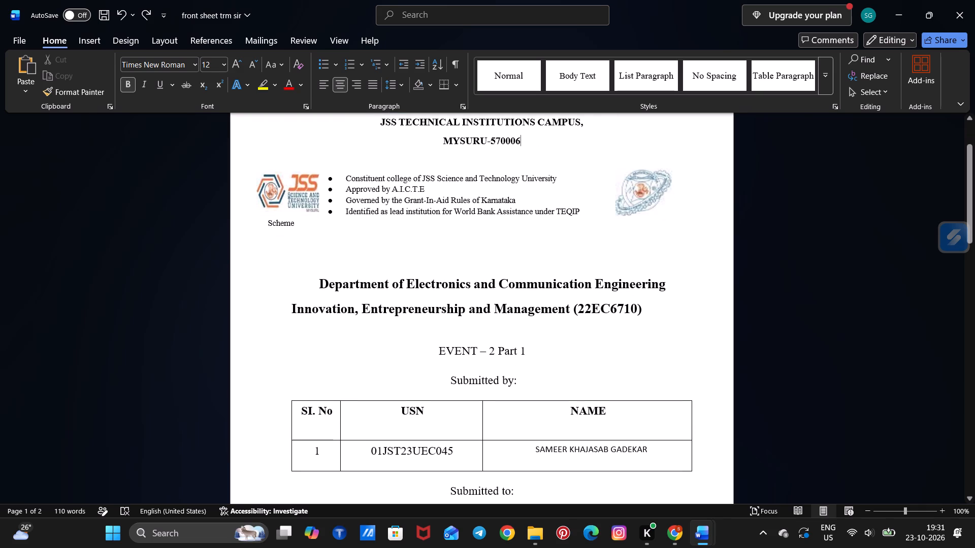
{"action": "left_click", "coordinate": [616, 317]}
{"action": "key", "text": "BackSpace"}
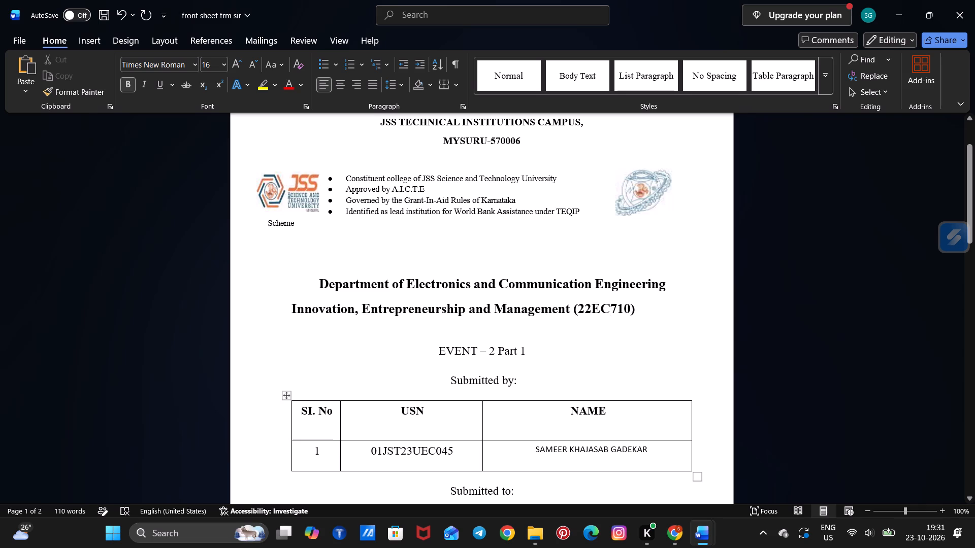
Switch to Chrome to check the exported front sheet trm sir PDF.
{"action": "left_click", "coordinate": [685, 534]}
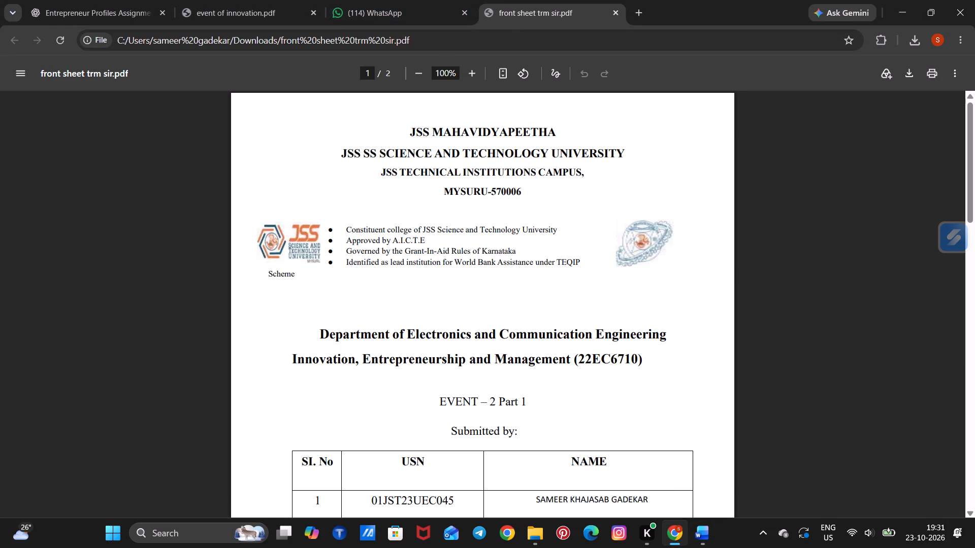
Switch to the front sheet document in Word and review its first page down to the Submitted to section.
{"action": "left_click", "coordinate": [703, 544]}
{"action": "left_click", "coordinate": [750, 459]}
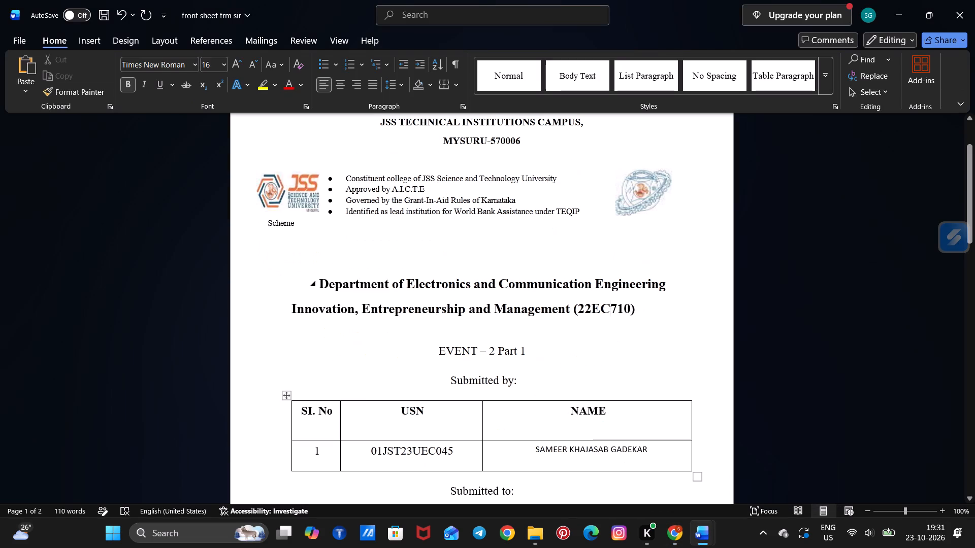
{"action": "left_click", "coordinate": [612, 347]}
{"action": "scroll", "coordinate": [599, 347], "scroll_direction": "down", "scroll_amount": 2}
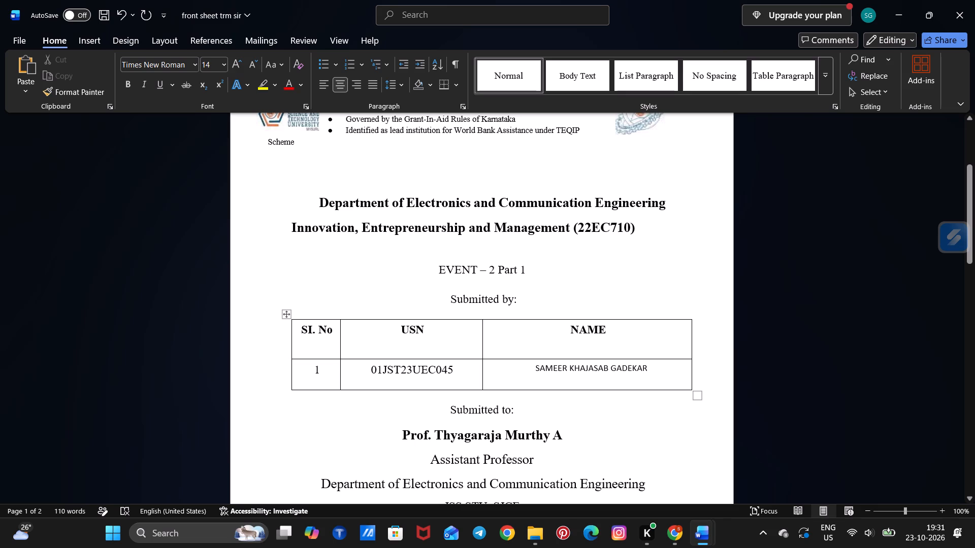
{"action": "scroll", "coordinate": [522, 357], "scroll_direction": "down", "scroll_amount": 1}
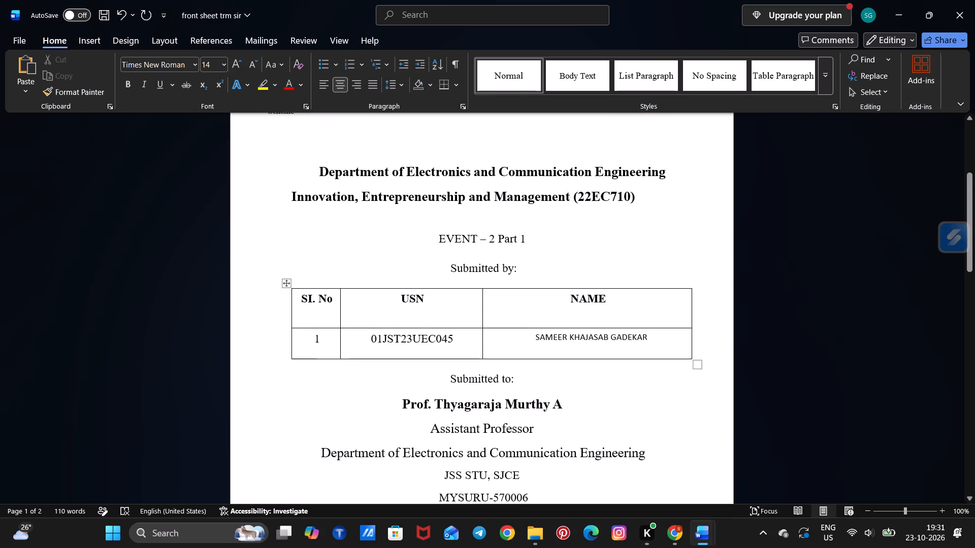
{"action": "scroll", "coordinate": [519, 357], "scroll_direction": "down", "scroll_amount": 2}
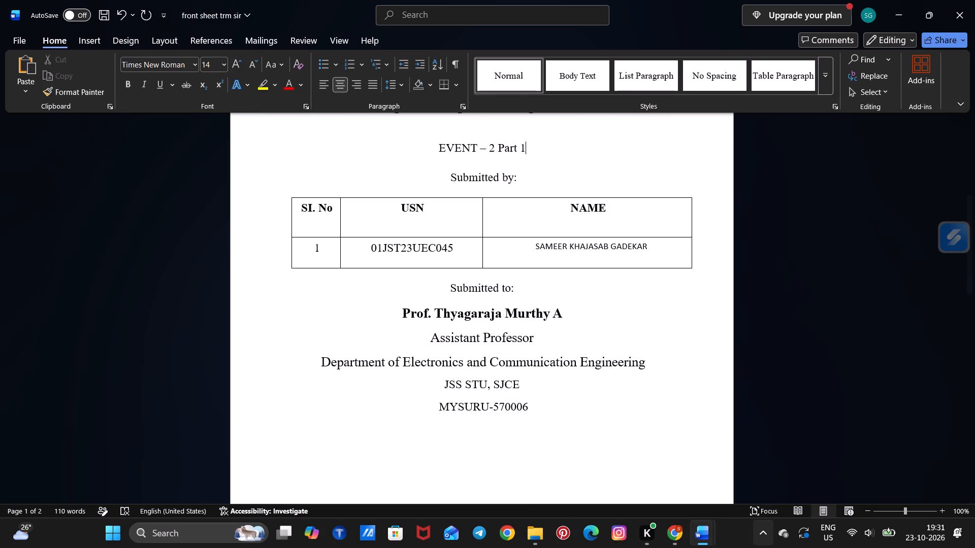
Switch to Chrome and compare the lower part of the exported front sheet trm sir PDF's first page.
{"action": "left_click", "coordinate": [669, 533]}
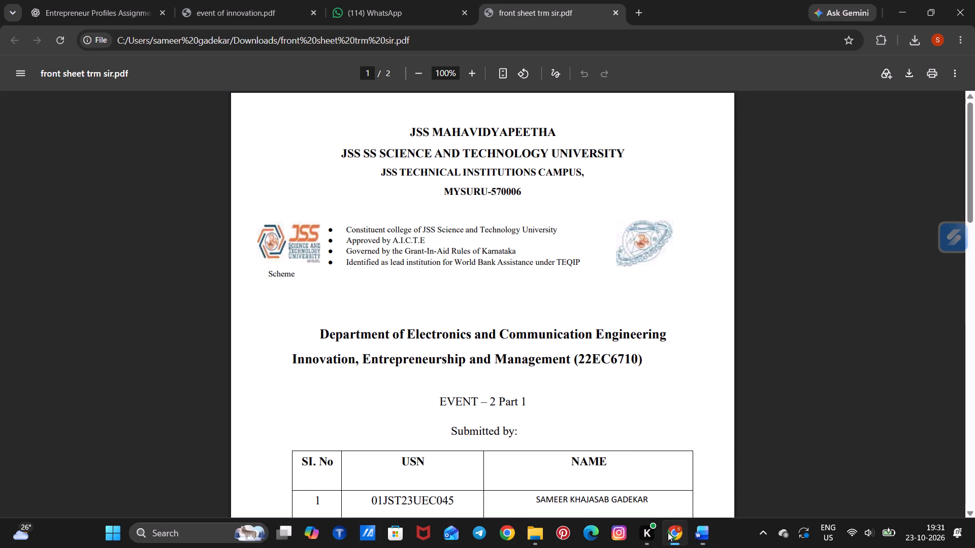
{"action": "scroll", "coordinate": [486, 282], "scroll_direction": "down", "scroll_amount": 5}
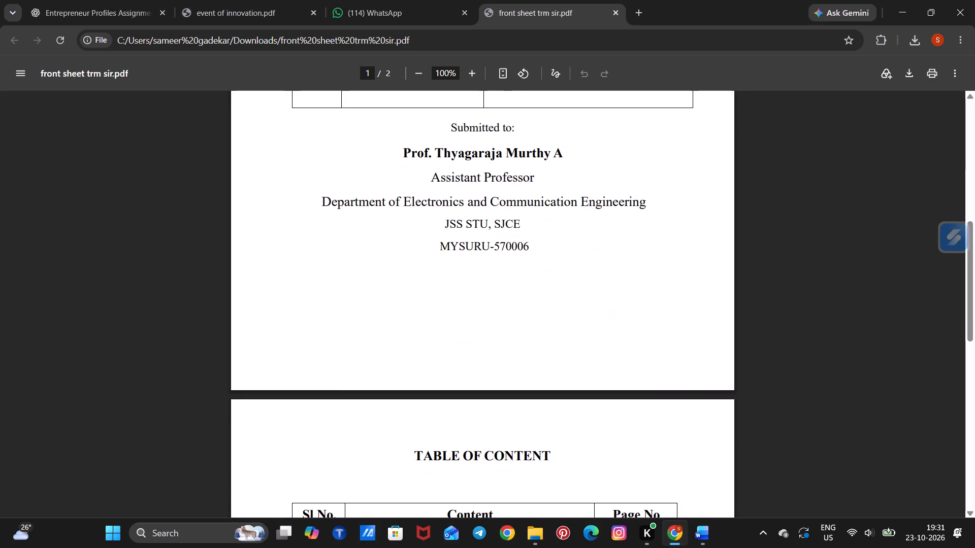
{"action": "scroll", "coordinate": [481, 288], "scroll_direction": "up", "scroll_amount": 1}
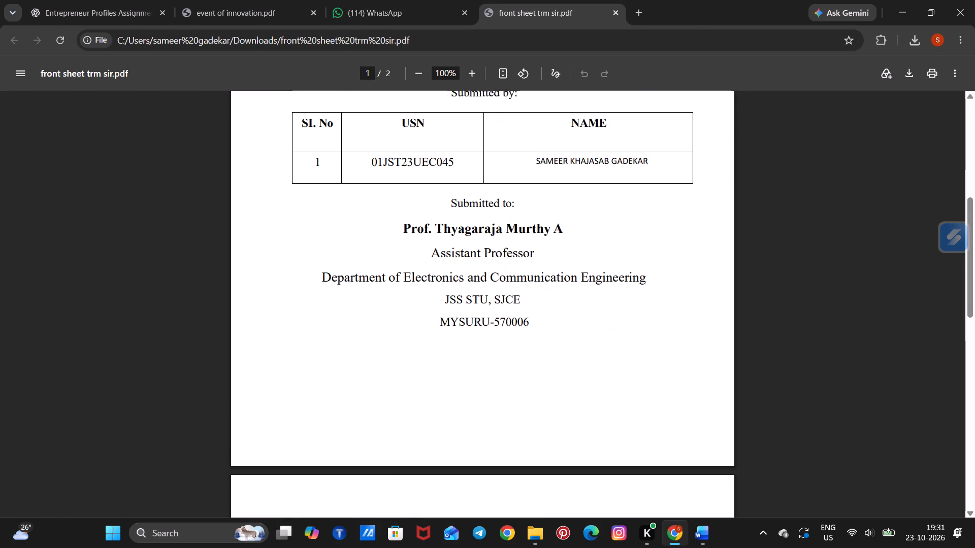
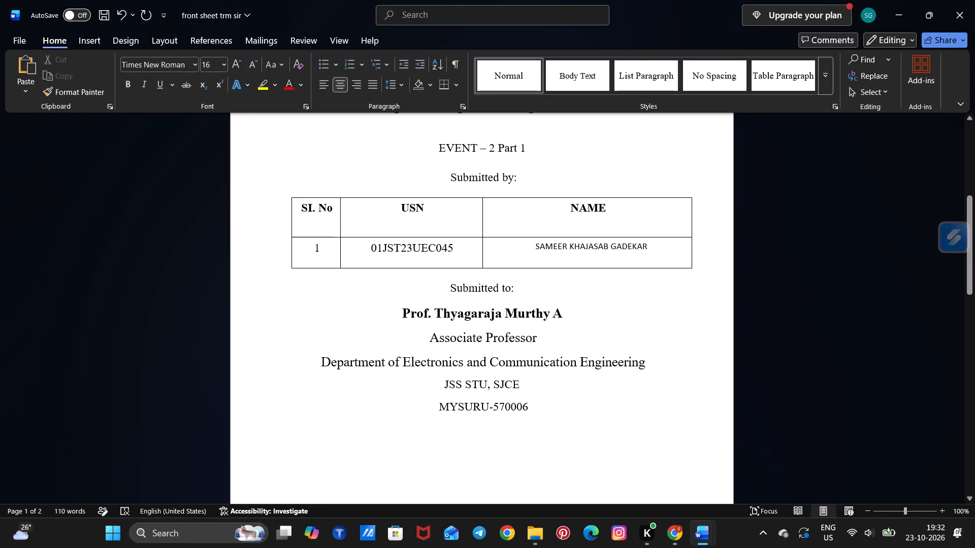
Select the beginning of the bold Department of Electronics and Communication Engineering heading above the course title.
{"action": "scroll", "coordinate": [411, 386], "scroll_direction": "up", "scroll_amount": 2}
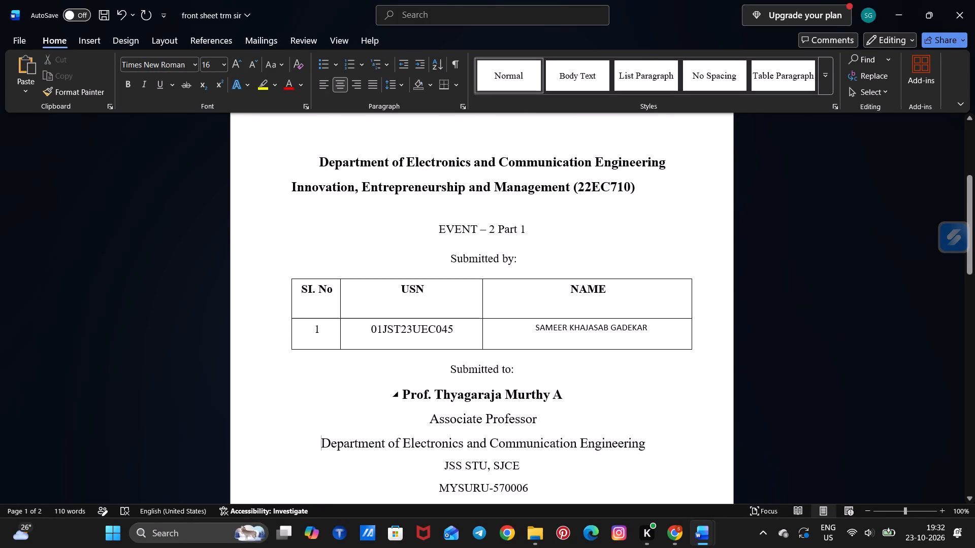
{"action": "scroll", "coordinate": [411, 386], "scroll_direction": "down", "scroll_amount": 1}
{"action": "scroll", "coordinate": [467, 394], "scroll_direction": "up", "scroll_amount": 2}
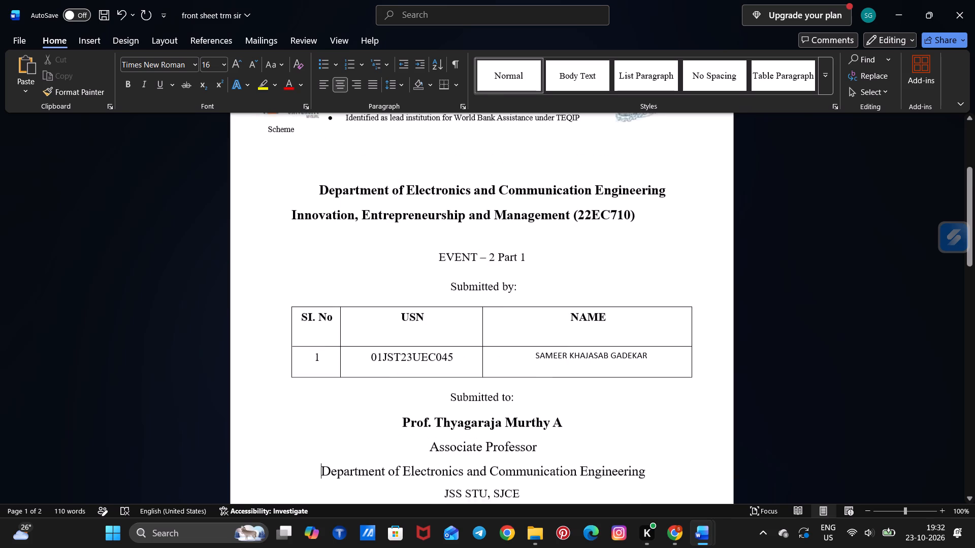
{"action": "left_click_drag", "start_coordinate": [321, 198], "coordinate": [360, 216]}
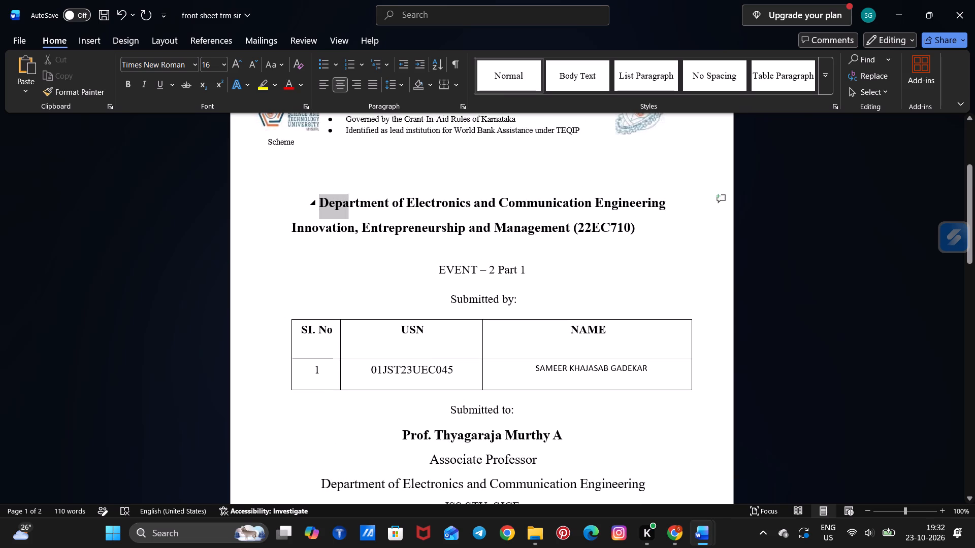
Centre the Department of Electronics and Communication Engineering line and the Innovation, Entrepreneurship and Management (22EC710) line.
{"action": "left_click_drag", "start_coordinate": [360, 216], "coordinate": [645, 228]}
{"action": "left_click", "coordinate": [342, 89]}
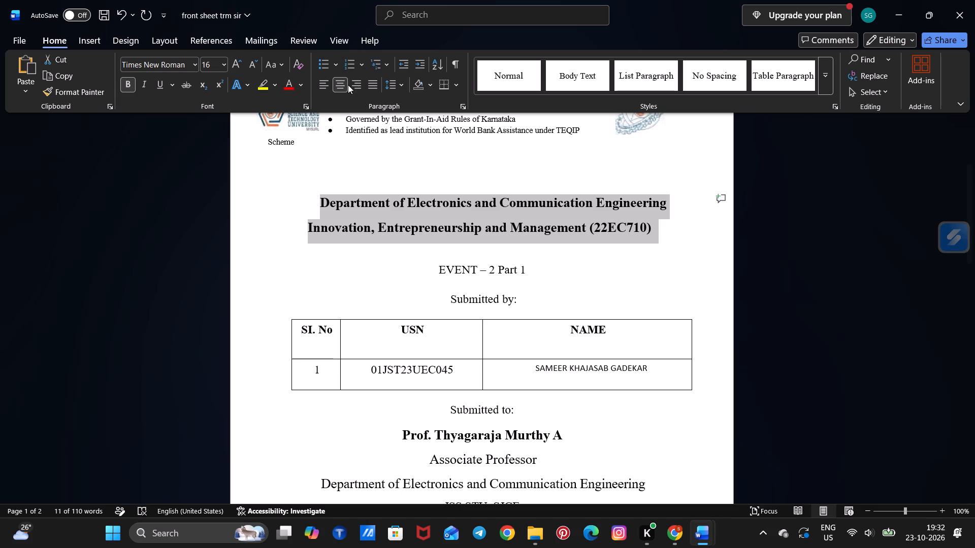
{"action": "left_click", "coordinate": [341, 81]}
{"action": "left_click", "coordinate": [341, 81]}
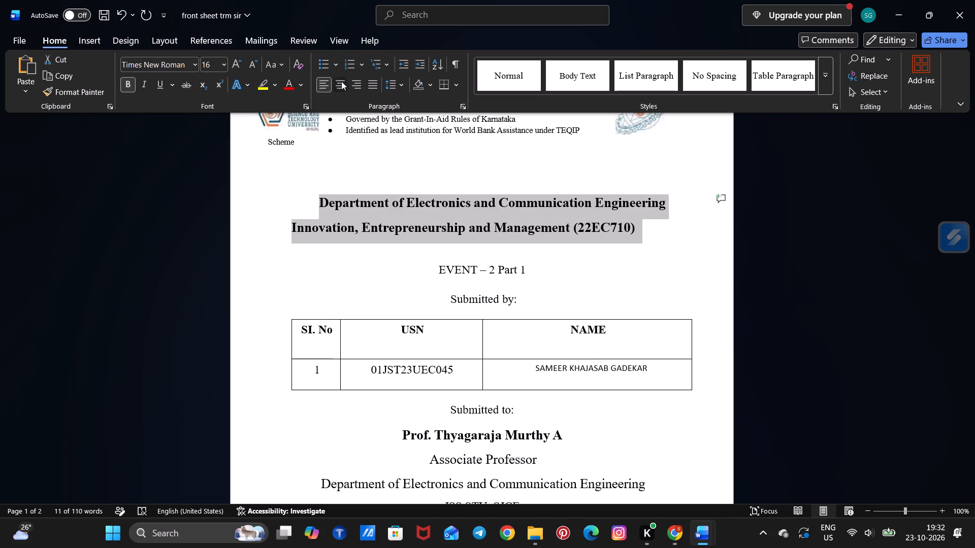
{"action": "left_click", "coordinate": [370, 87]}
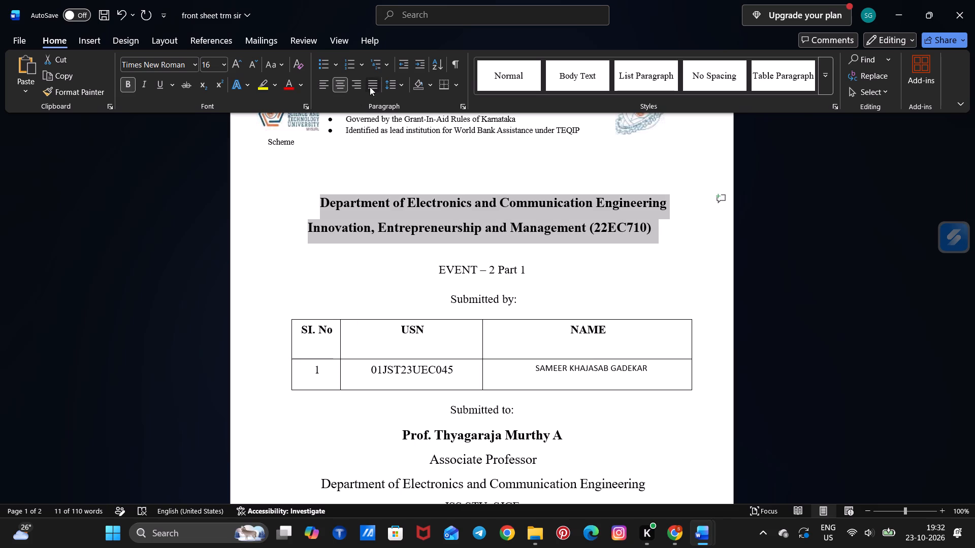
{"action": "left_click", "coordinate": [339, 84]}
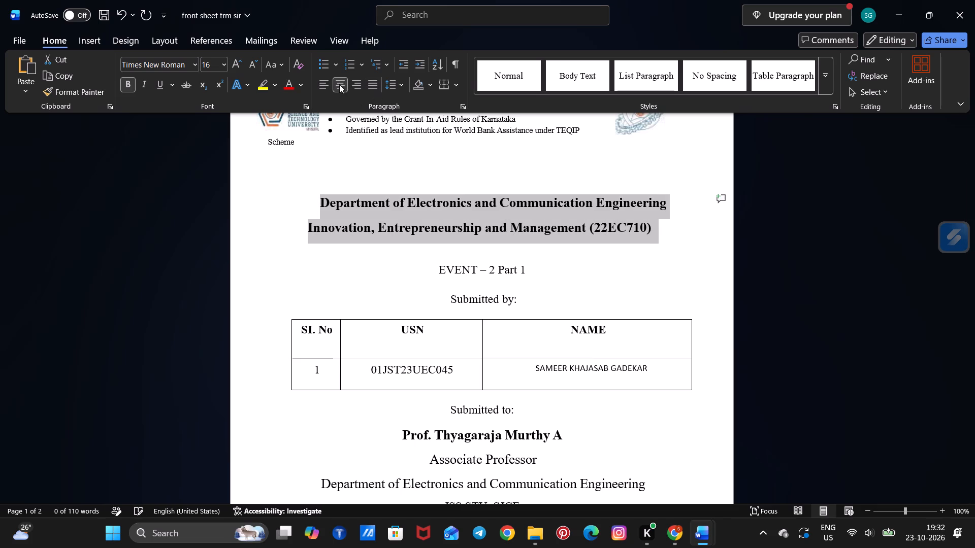
Remove the indent before Department of Electronics and Communication Engineering and centre that line together with the course title line.
{"action": "left_click", "coordinate": [393, 169]}
{"action": "left_click", "coordinate": [320, 201]}
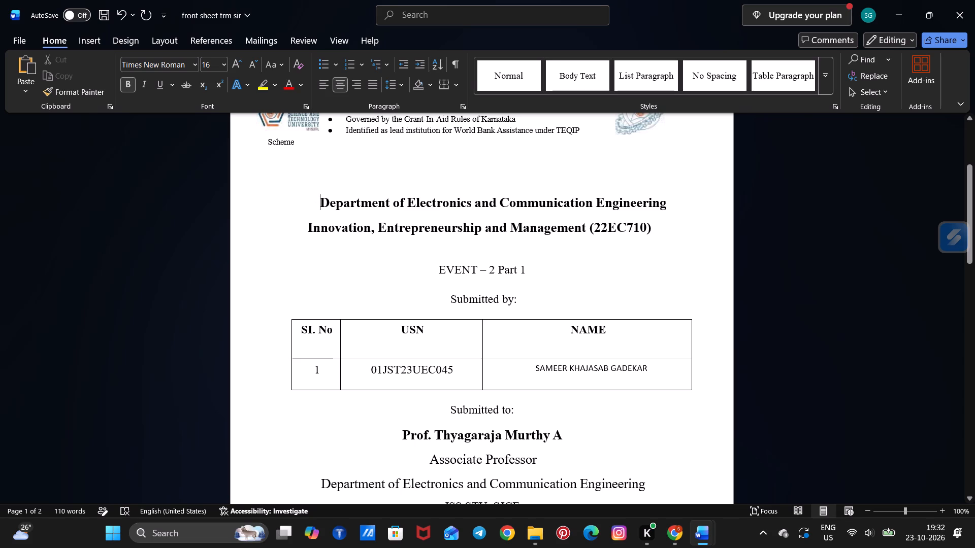
{"action": "key", "text": "BackSpace"}
{"action": "key", "text": "BackSpace"}
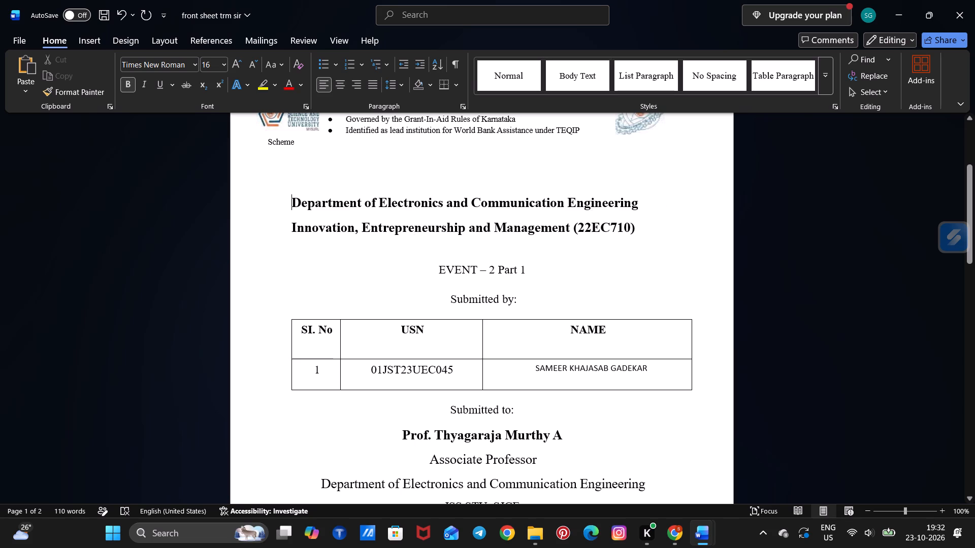
{"action": "left_click_drag", "start_coordinate": [287, 192], "coordinate": [624, 238]}
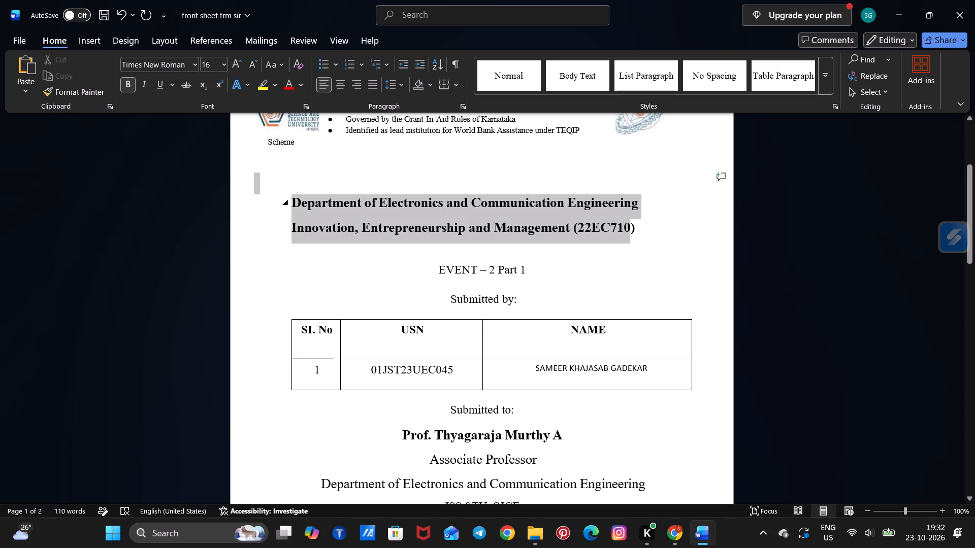
{"action": "left_click_drag", "start_coordinate": [624, 238], "coordinate": [651, 240]}
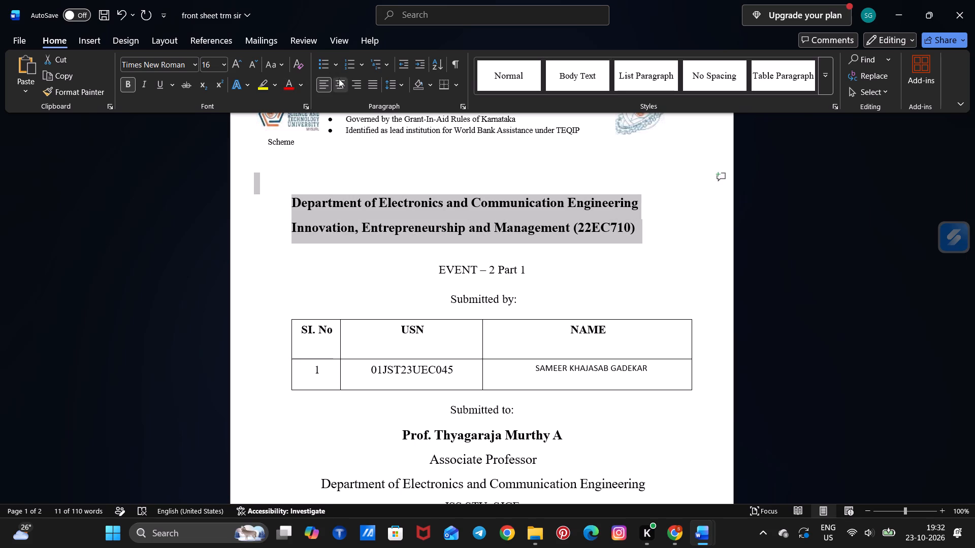
{"action": "left_click", "coordinate": [339, 79]}
{"action": "left_click", "coordinate": [636, 254]}
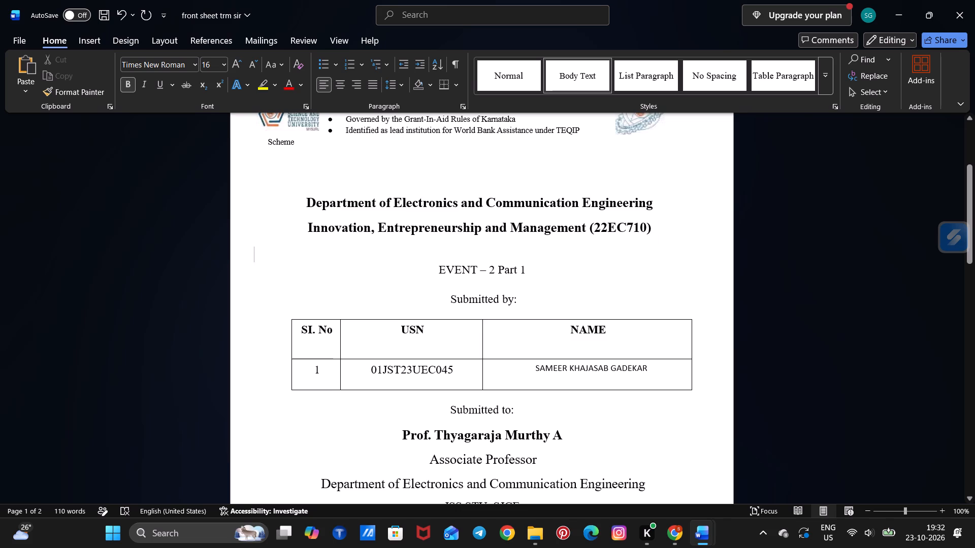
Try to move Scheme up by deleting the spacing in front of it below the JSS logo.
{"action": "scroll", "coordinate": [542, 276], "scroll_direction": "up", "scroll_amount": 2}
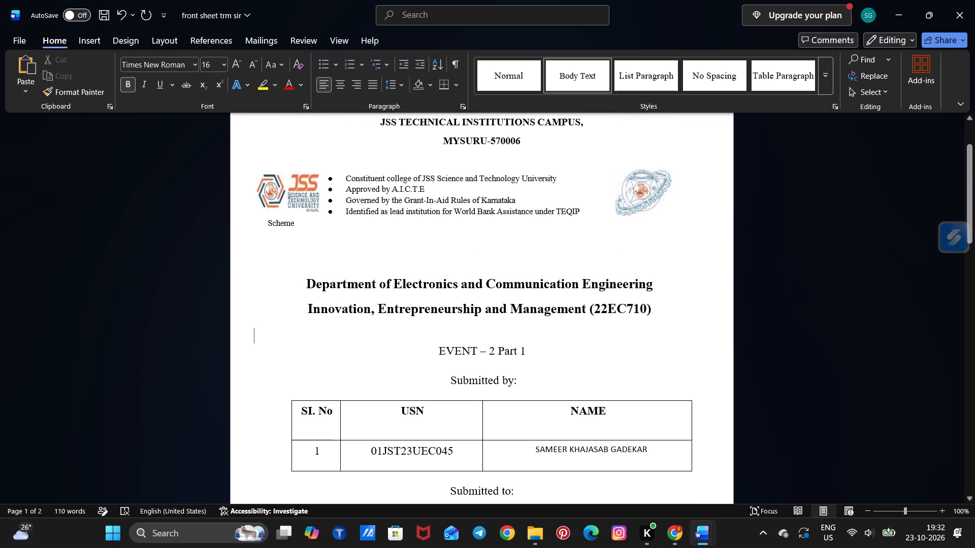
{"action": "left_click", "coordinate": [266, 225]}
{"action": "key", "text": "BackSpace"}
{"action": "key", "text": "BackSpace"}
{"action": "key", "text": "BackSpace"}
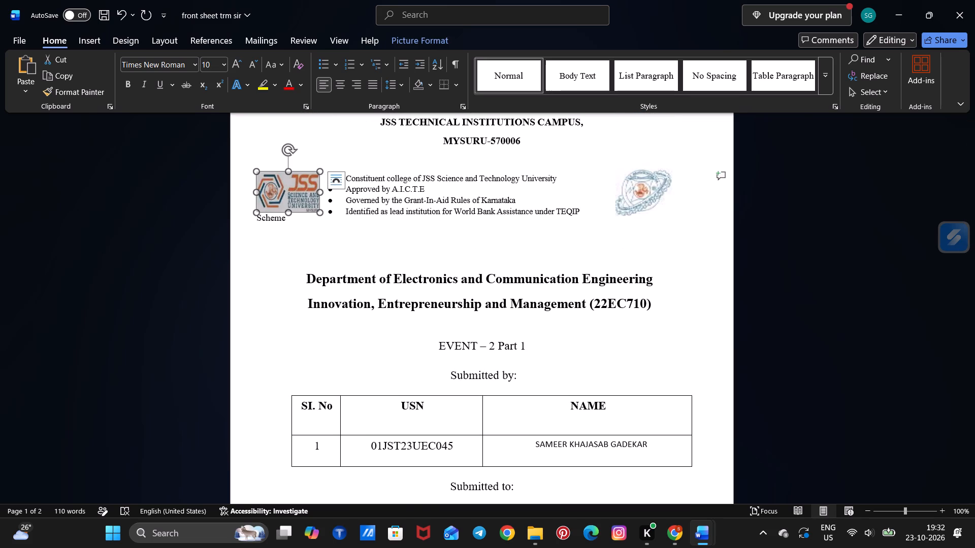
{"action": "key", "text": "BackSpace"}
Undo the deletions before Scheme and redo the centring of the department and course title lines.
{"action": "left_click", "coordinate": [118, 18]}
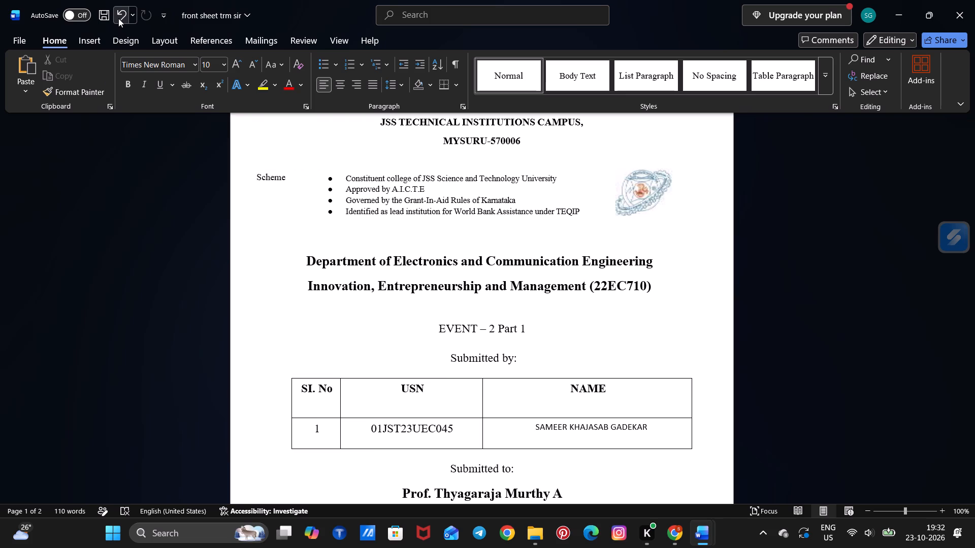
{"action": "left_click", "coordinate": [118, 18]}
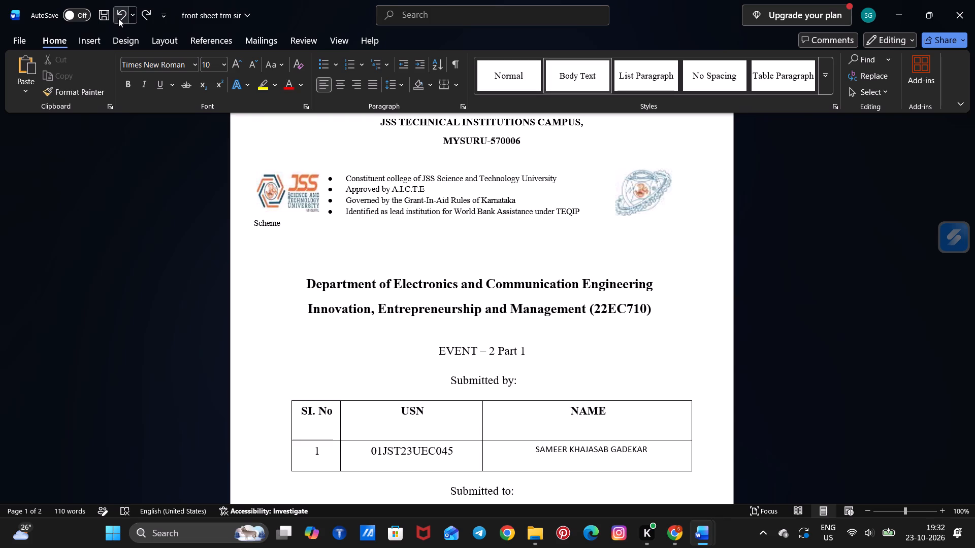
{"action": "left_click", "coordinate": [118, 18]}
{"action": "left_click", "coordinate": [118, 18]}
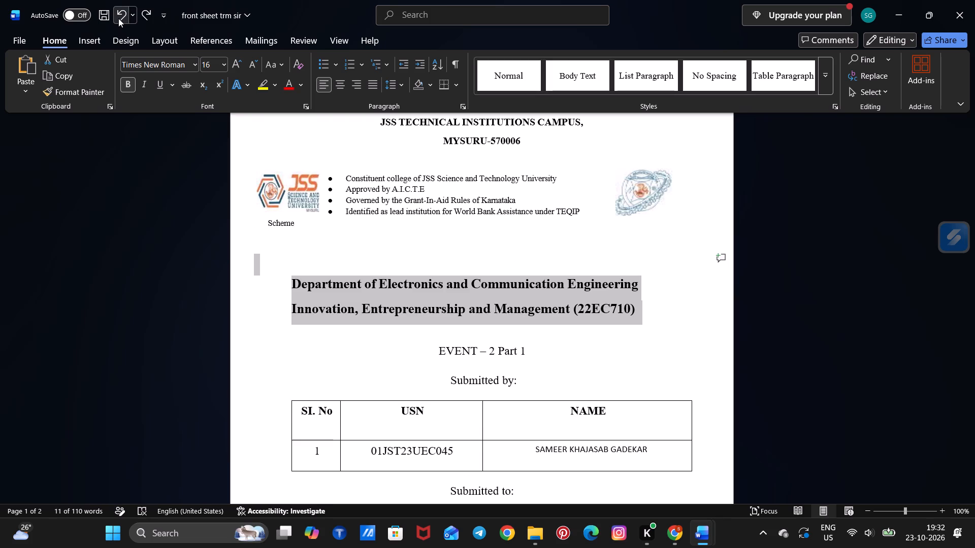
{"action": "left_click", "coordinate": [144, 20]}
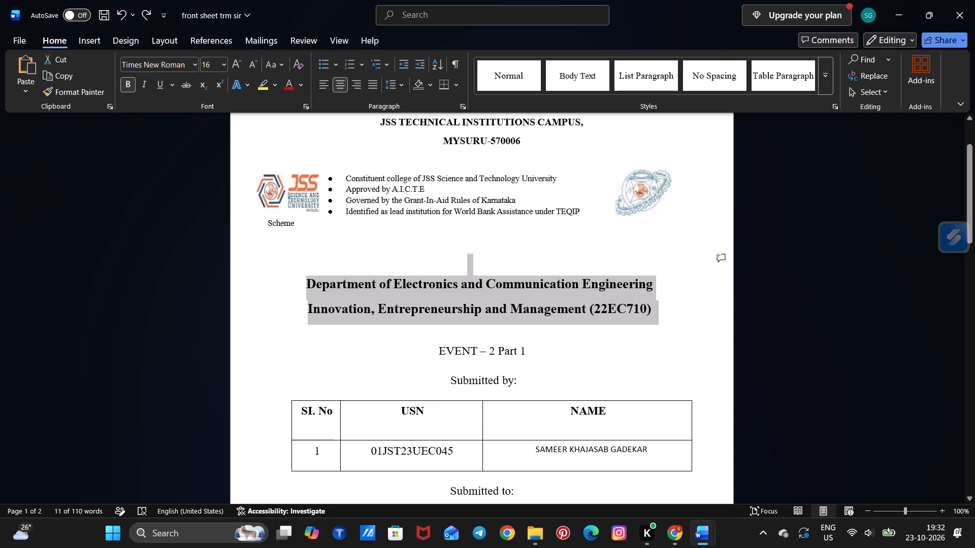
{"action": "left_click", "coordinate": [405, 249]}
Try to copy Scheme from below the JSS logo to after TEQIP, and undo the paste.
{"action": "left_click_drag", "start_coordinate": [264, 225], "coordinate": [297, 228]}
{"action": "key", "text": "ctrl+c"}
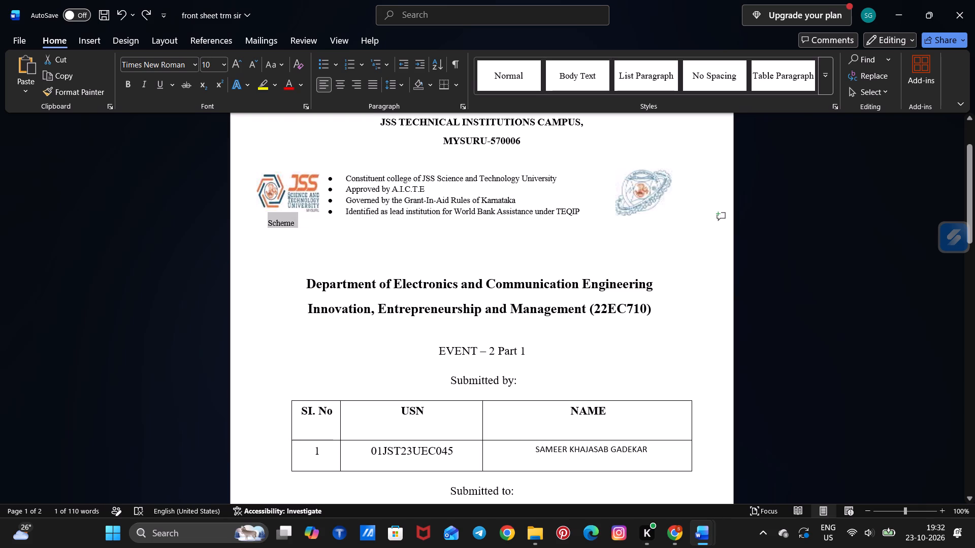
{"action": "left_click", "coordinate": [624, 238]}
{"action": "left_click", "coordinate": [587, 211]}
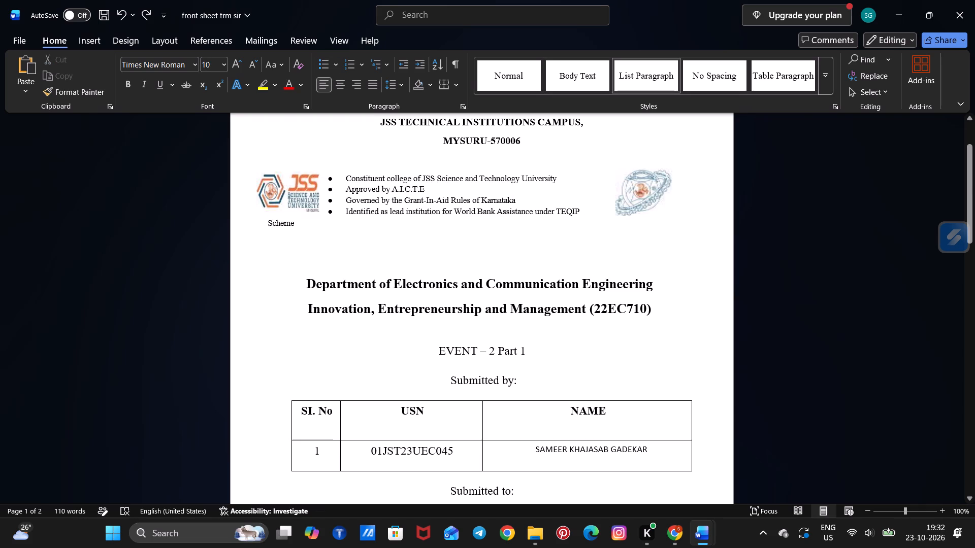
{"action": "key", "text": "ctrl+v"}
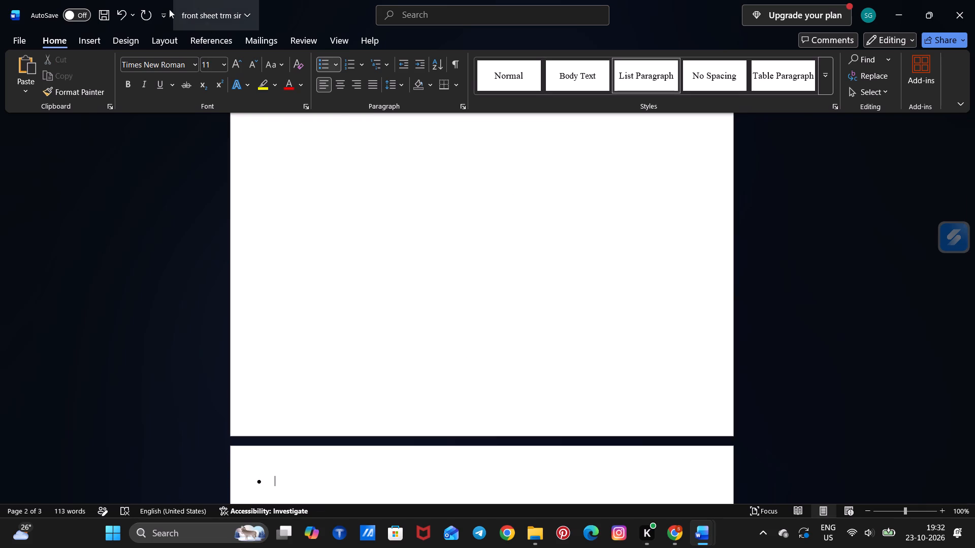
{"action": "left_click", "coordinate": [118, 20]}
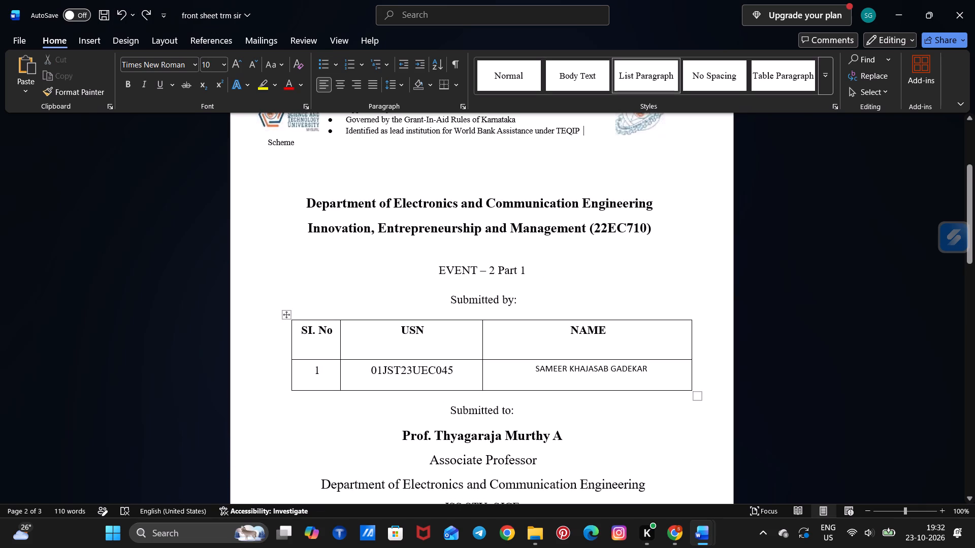
Move the round emblem beside the bullet list slightly further right, away from the TEQIP text.
{"action": "scroll", "coordinate": [524, 276], "scroll_direction": "up", "scroll_amount": 3}
{"action": "left_click", "coordinate": [617, 238]}
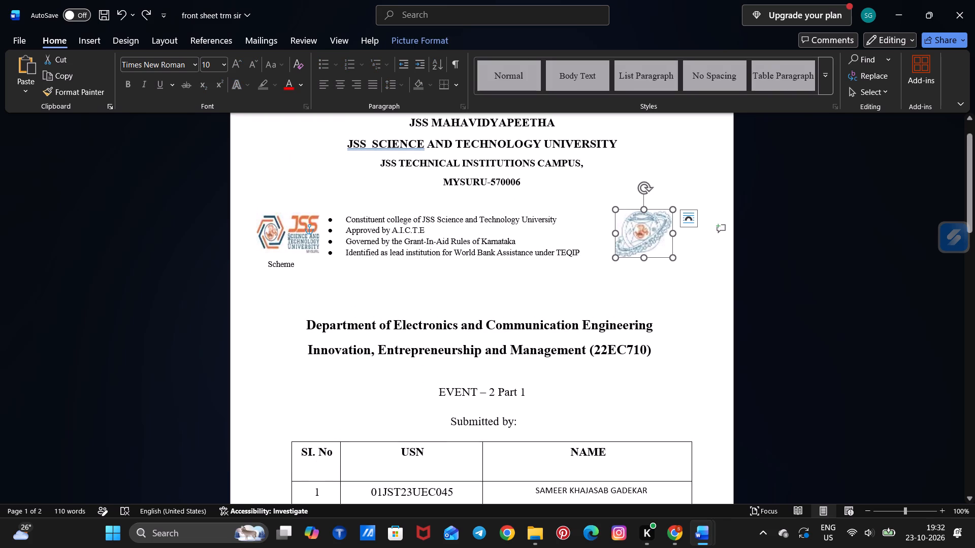
{"action": "left_click_drag", "start_coordinate": [638, 239], "coordinate": [655, 239]}
Copy Scheme from below the JSS logo to under the TEQIP bullet and remove the copy's bullet mark.
{"action": "left_click", "coordinate": [274, 262]}
{"action": "left_click", "coordinate": [270, 261]}
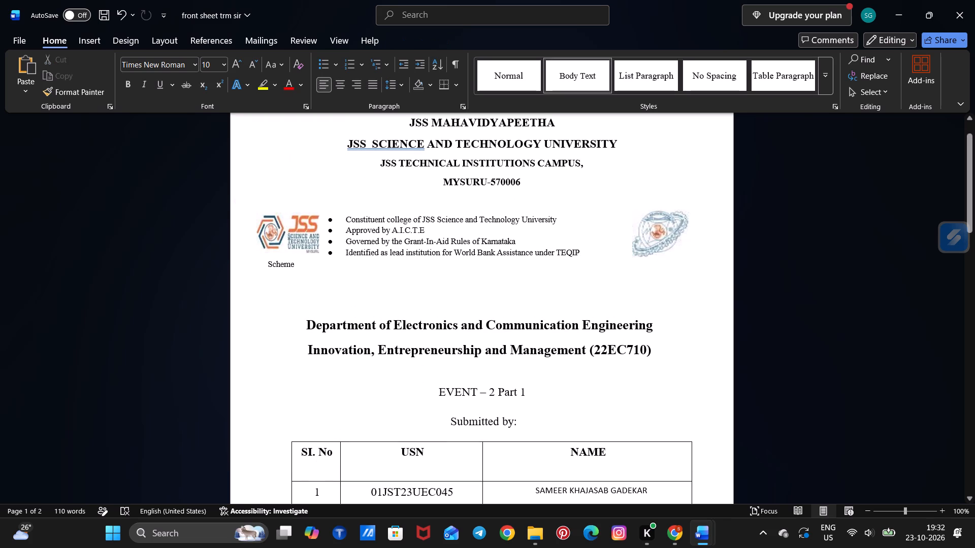
{"action": "left_click_drag", "start_coordinate": [264, 261], "coordinate": [297, 265]}
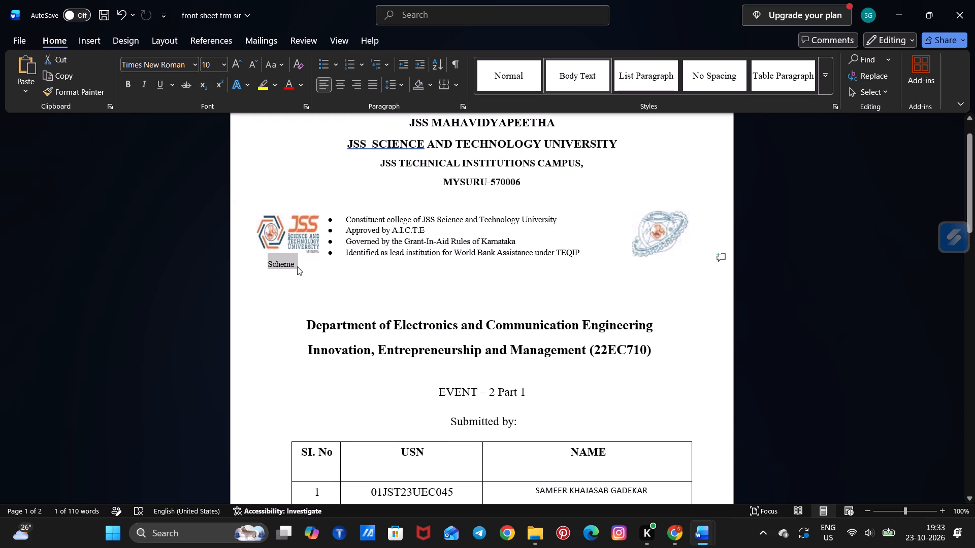
{"action": "key", "text": "ctrl+c"}
{"action": "left_click", "coordinate": [596, 251]}
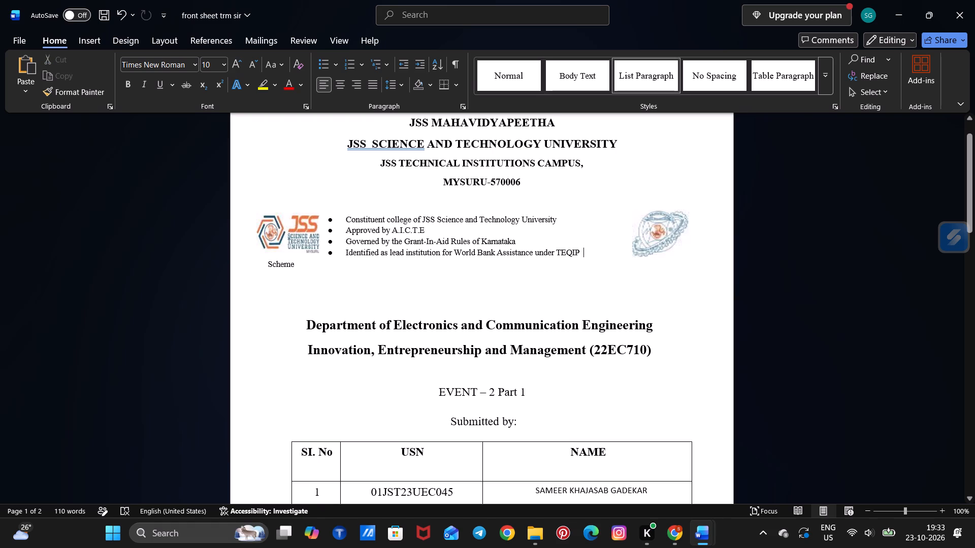
{"action": "key", "text": "ctrl+v"}
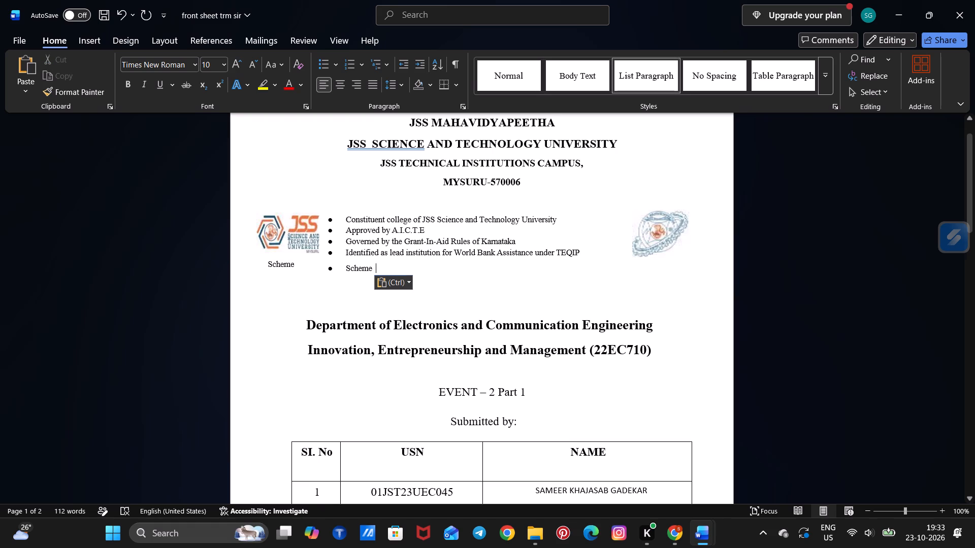
{"action": "left_click", "coordinate": [346, 267]}
{"action": "key", "text": "BackSpace"}
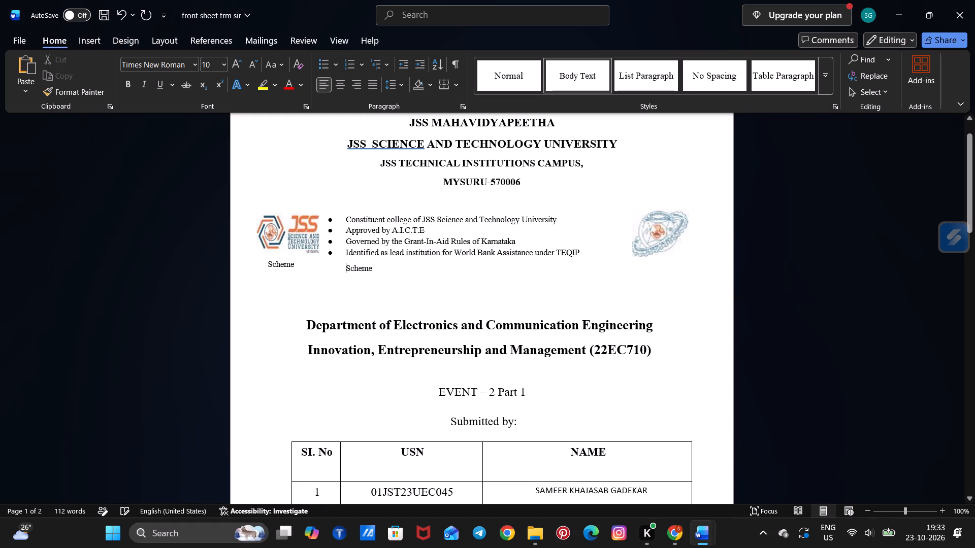
Delete the original word Scheme below the JSS logo.
{"action": "left_click", "coordinate": [291, 262]}
{"action": "key", "text": "Right"}
{"action": "key", "text": "BackSpace"}
{"action": "key", "text": "BackSpace"}
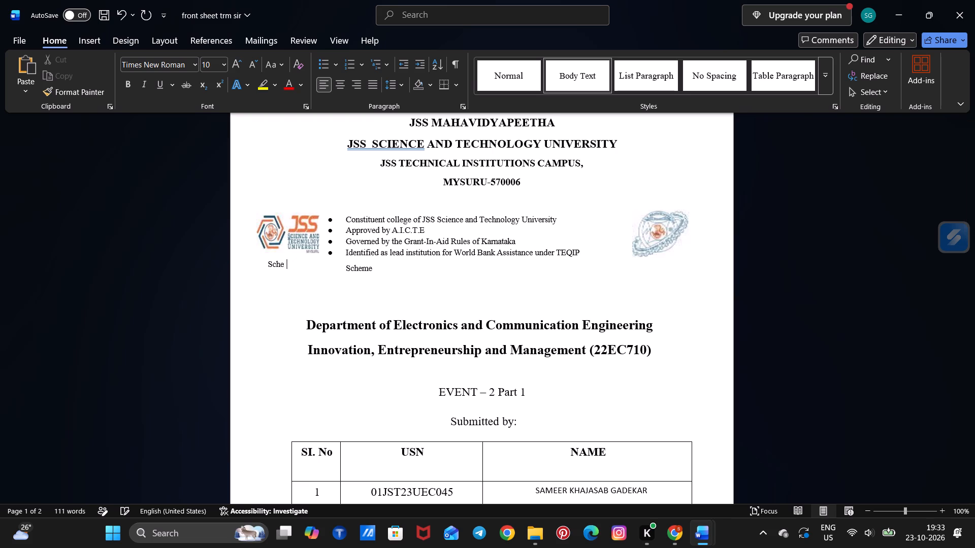
{"action": "key", "text": "BackSpace"}
{"action": "key", "text": "BackSpace"}
{"action": "key", "text": "BackSpace"}
{"action": "key", "text": "BackSpace"}
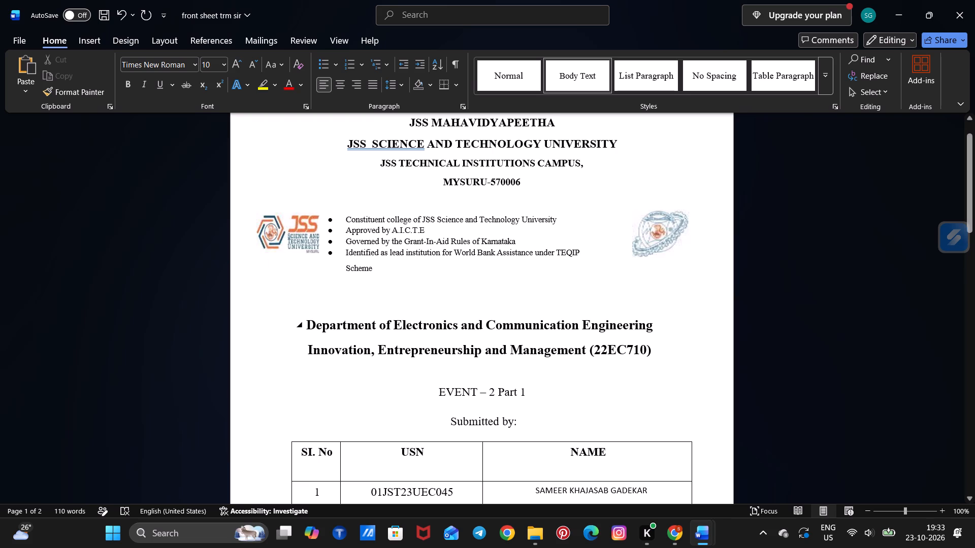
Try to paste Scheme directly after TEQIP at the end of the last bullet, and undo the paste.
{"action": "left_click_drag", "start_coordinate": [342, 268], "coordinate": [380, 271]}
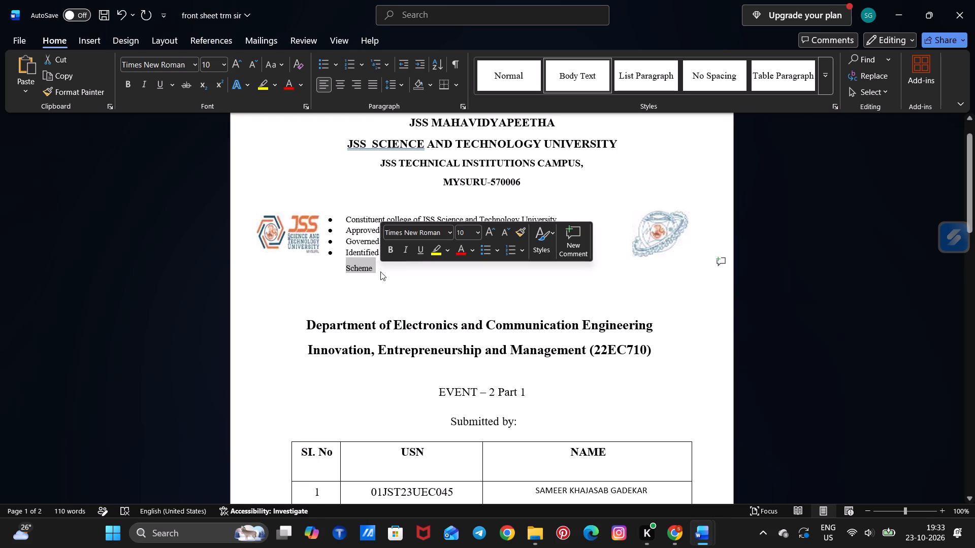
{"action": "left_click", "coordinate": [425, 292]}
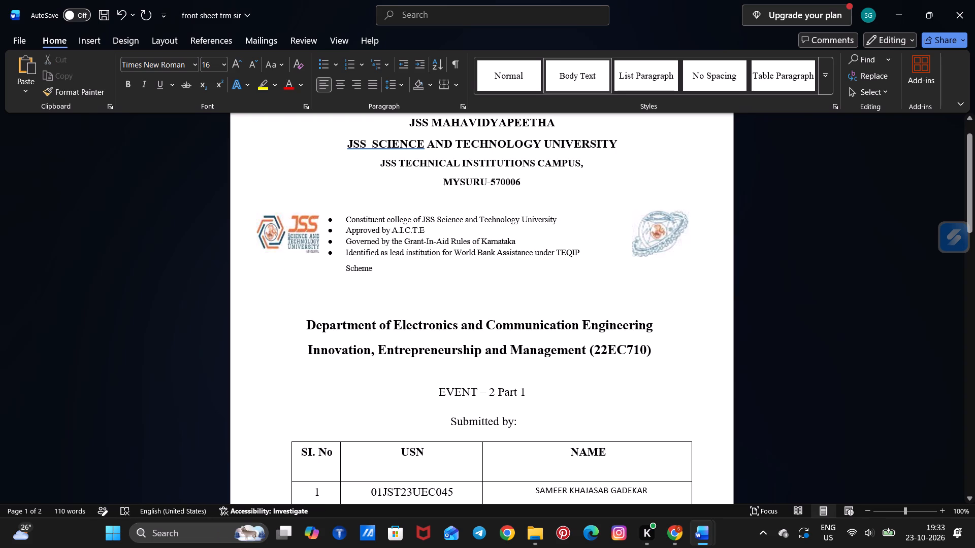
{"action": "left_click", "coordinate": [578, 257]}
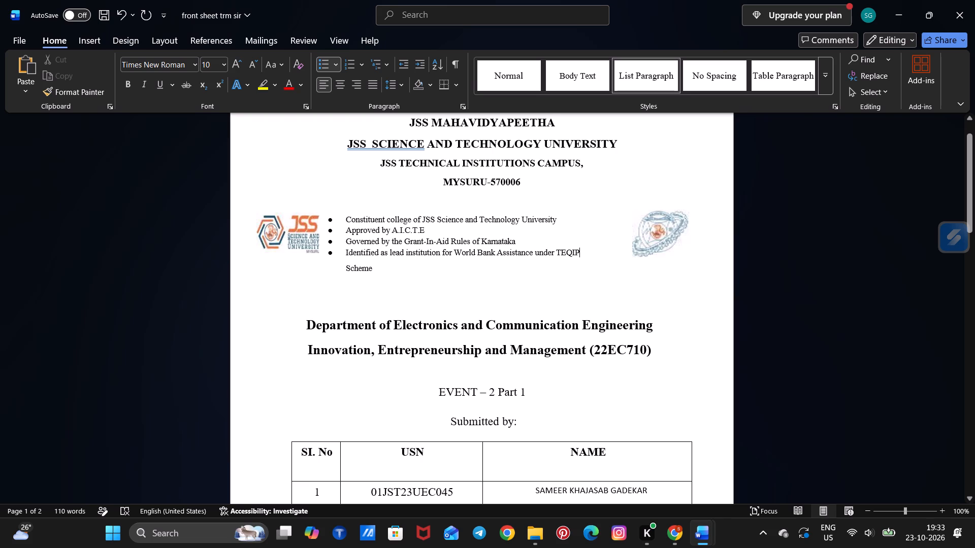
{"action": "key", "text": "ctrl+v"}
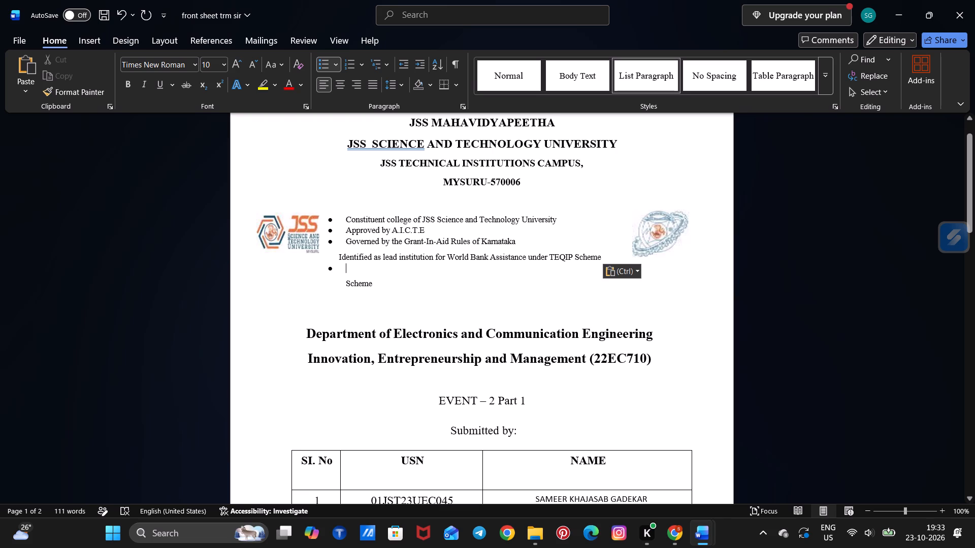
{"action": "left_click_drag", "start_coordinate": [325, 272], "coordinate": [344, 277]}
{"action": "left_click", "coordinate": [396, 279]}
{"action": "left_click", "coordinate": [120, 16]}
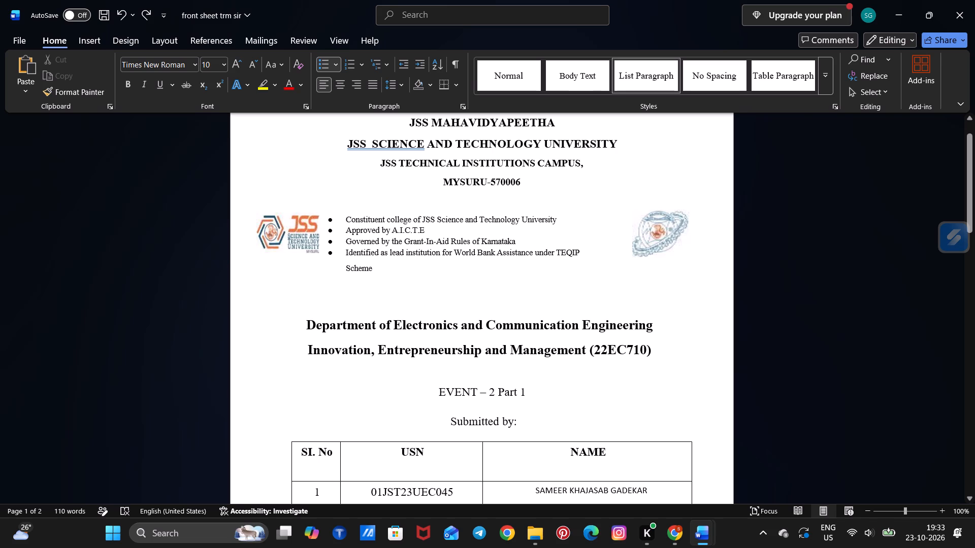
Add the word Scheme after TEQIP at the end of the last bullet.
{"action": "key", "text": "space"}
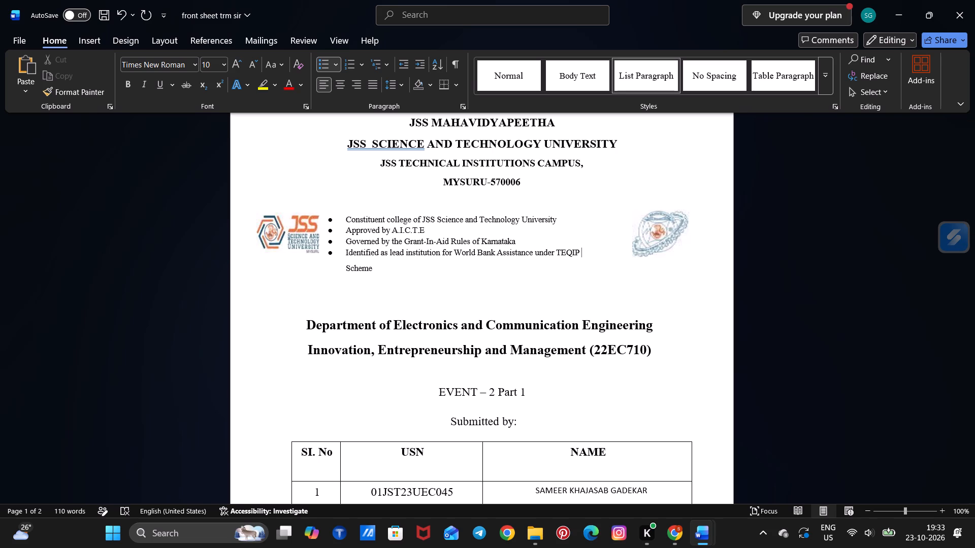
{"action": "key", "text": "shift+s"}
{"action": "type", "text": "cheme"}
Delete the separate word Scheme on the line below the TEQIP bullet, along with that line's indent.
{"action": "left_click", "coordinate": [371, 265]}
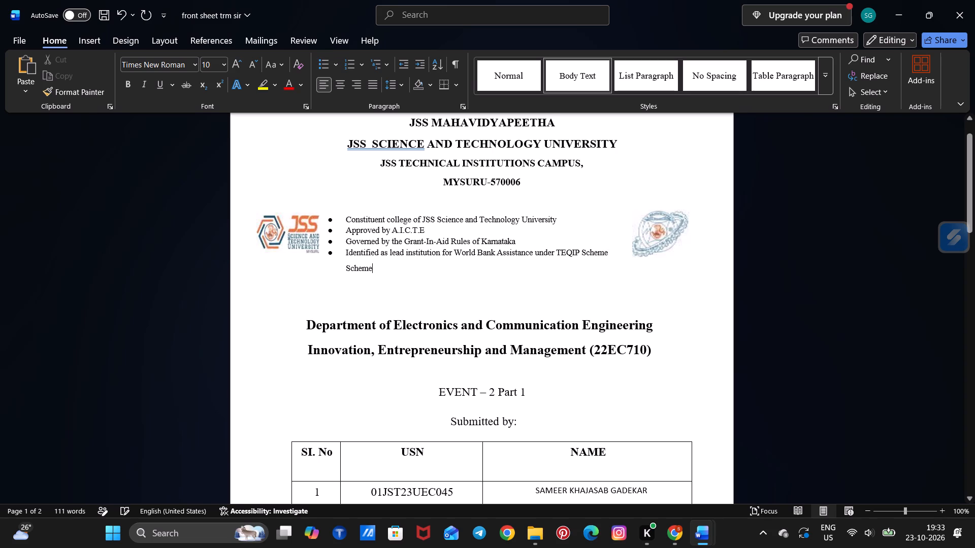
{"action": "key", "text": "BackSpace"}
{"action": "key", "text": "BackSpace"}
{"action": "key", "text": "BackSpace"}
{"action": "key", "text": "BackSpace"}
{"action": "key", "text": "BackSpace"}
{"action": "key", "text": "BackSpace"}
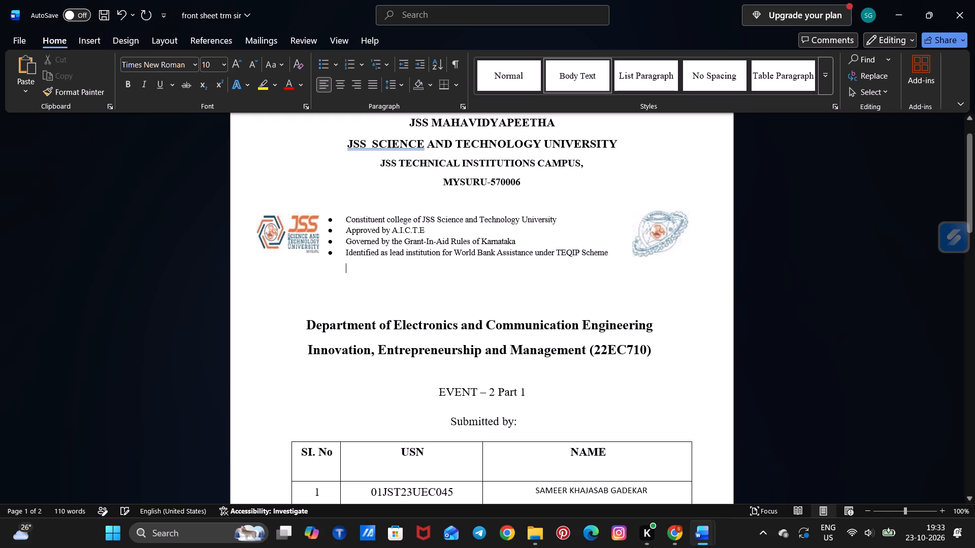
{"action": "key", "text": "BackSpace"}
Review the front sheet's layout from the bullet list and logos down to the submission details and page end.
{"action": "scroll", "coordinate": [470, 293], "scroll_direction": "down", "scroll_amount": 3}
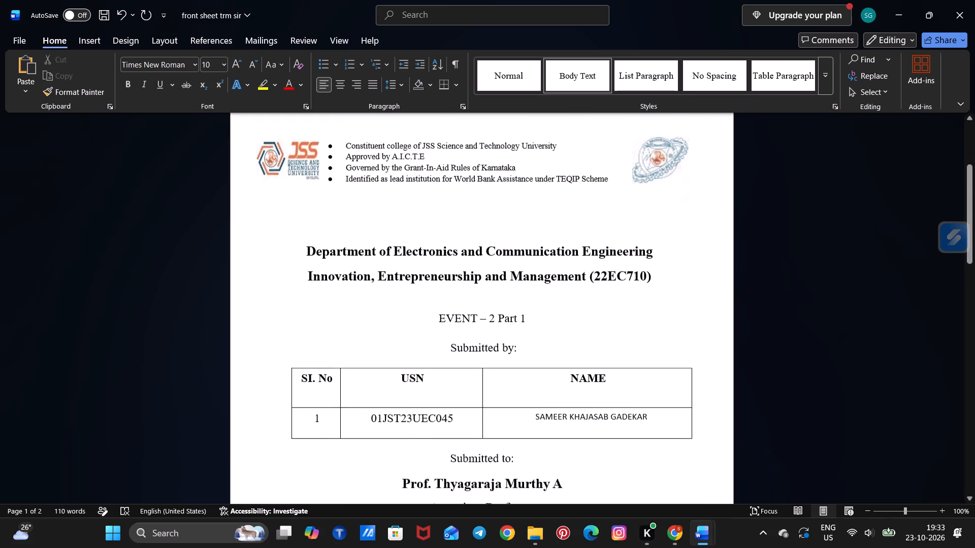
{"action": "scroll", "coordinate": [470, 293], "scroll_direction": "down", "scroll_amount": 3}
{"action": "scroll", "coordinate": [470, 293], "scroll_direction": "up", "scroll_amount": 1}
{"action": "scroll", "coordinate": [470, 293], "scroll_direction": "down", "scroll_amount": 5}
{"action": "scroll", "coordinate": [470, 293], "scroll_direction": "up", "scroll_amount": 4}
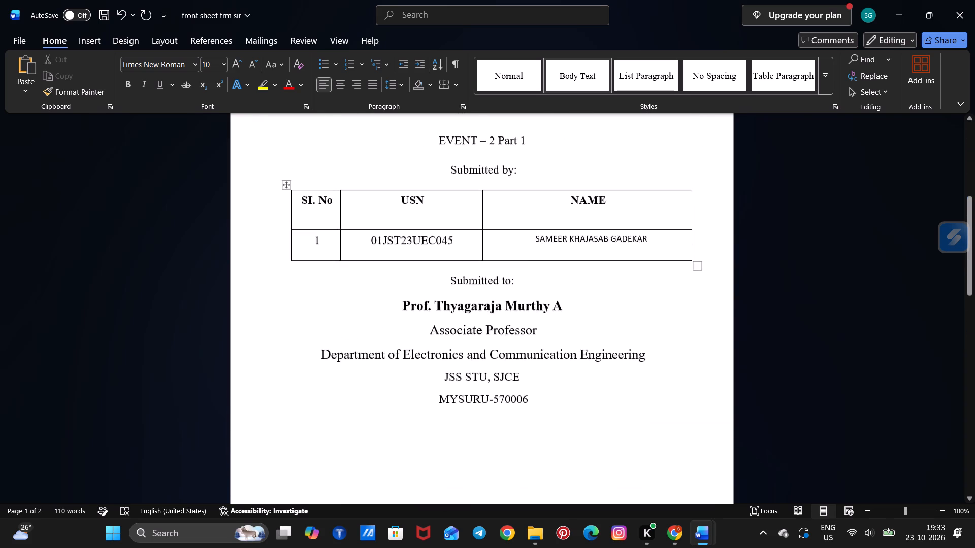
{"action": "scroll", "coordinate": [470, 293], "scroll_direction": "up", "scroll_amount": 6}
{"action": "scroll", "coordinate": [470, 293], "scroll_direction": "down", "scroll_amount": 2}
{"action": "scroll", "coordinate": [468, 298], "scroll_direction": "up", "scroll_amount": 1}
{"action": "scroll", "coordinate": [468, 298], "scroll_direction": "down", "scroll_amount": 1}
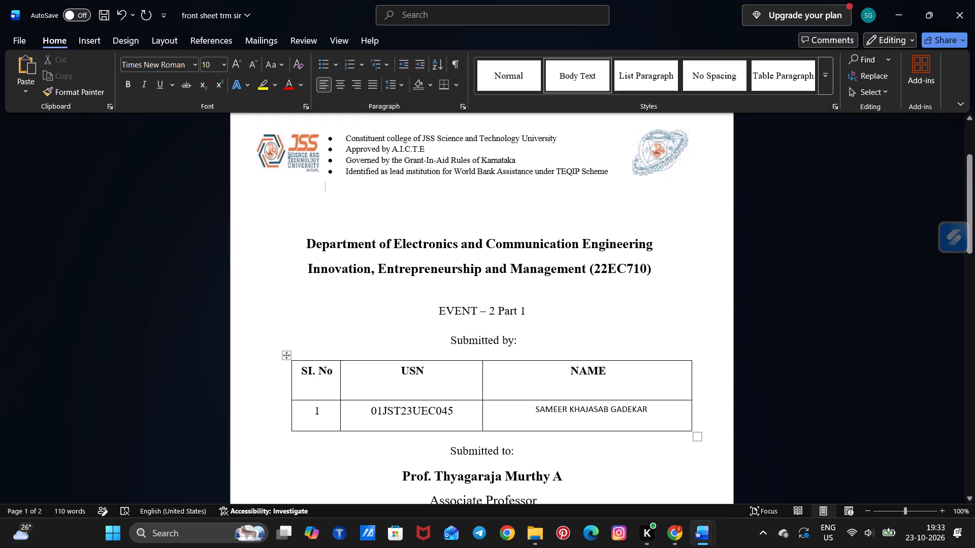
{"action": "scroll", "coordinate": [444, 382], "scroll_direction": "down", "scroll_amount": 2}
{"action": "scroll", "coordinate": [554, 363], "scroll_direction": "down", "scroll_amount": 1}
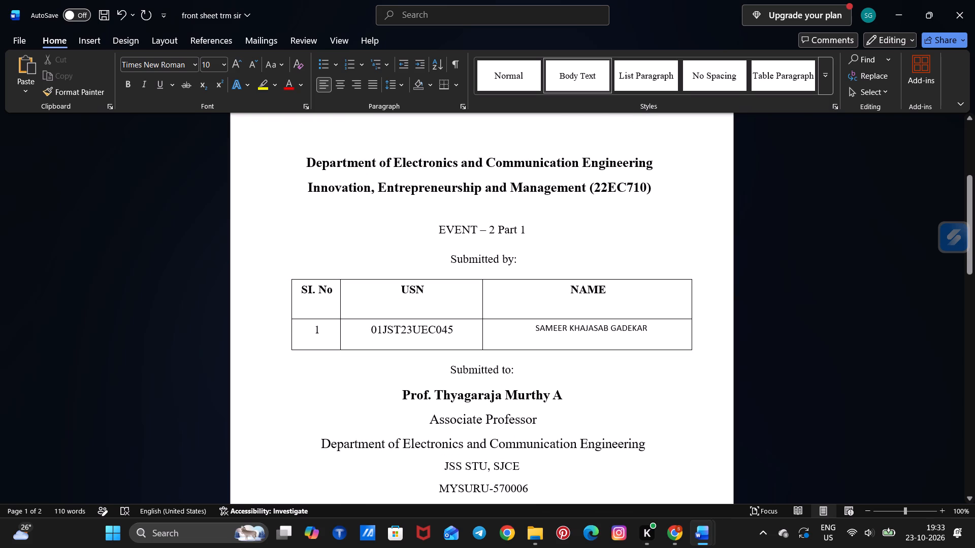
{"action": "scroll", "coordinate": [554, 365], "scroll_direction": "down", "scroll_amount": 2}
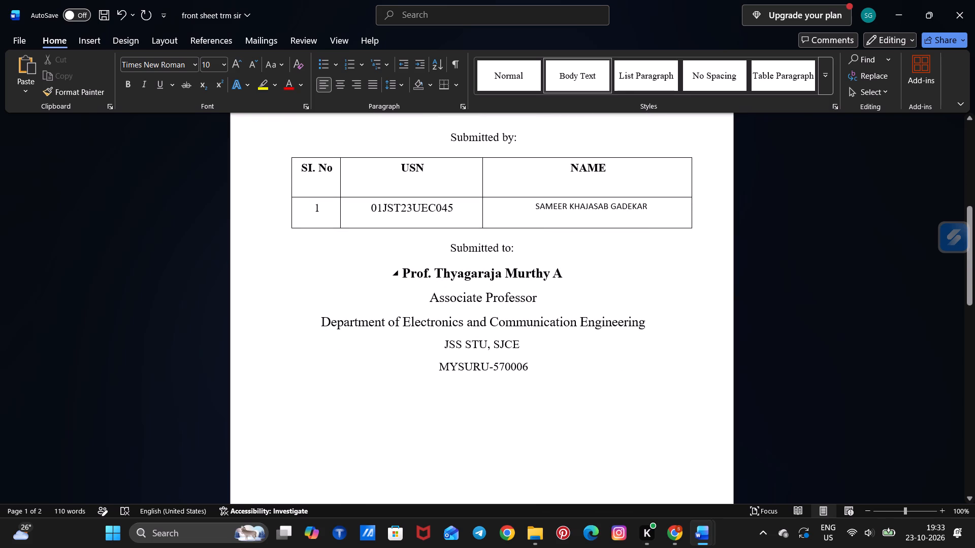
{"action": "scroll", "coordinate": [383, 352], "scroll_direction": "down", "scroll_amount": 2}
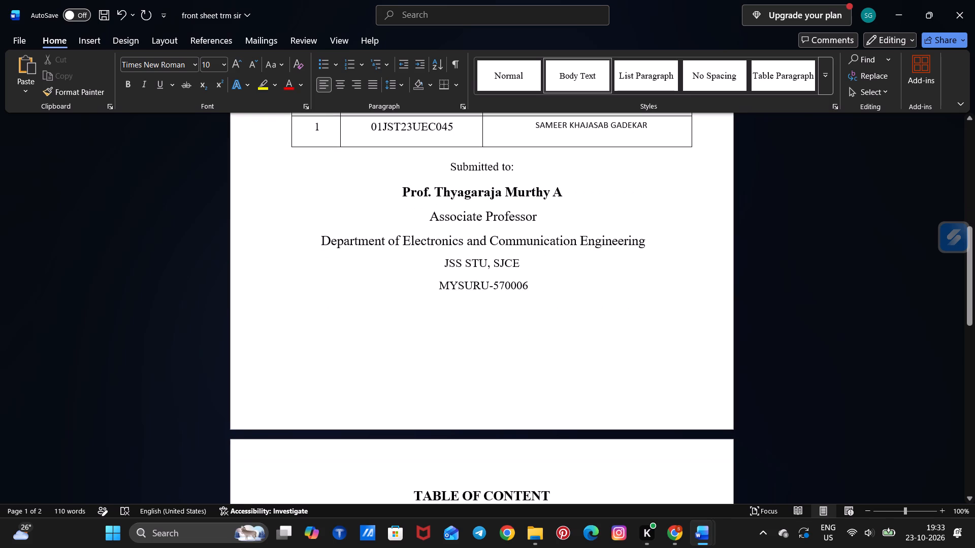
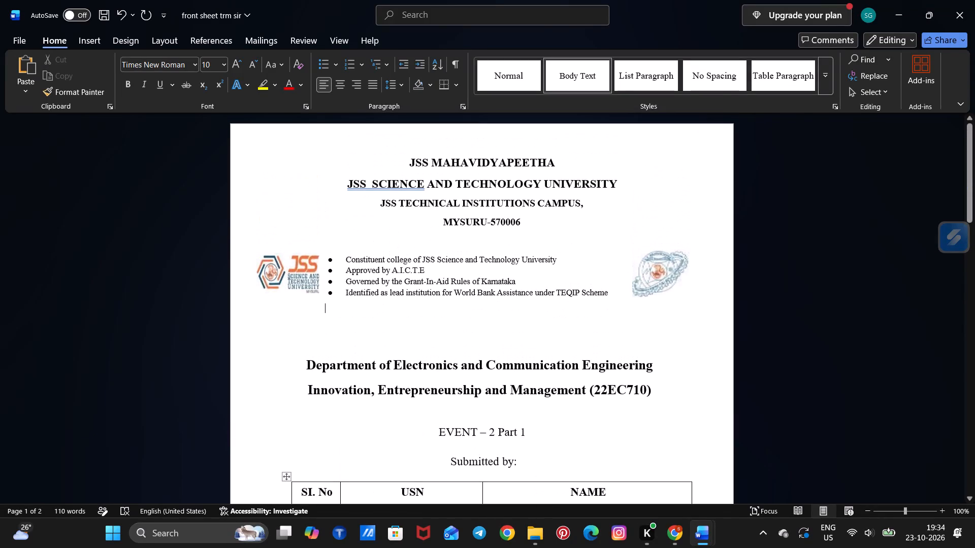
Delete one blank line above the Department of Electronics and Communication Engineering heading.
{"action": "left_click", "coordinate": [435, 355]}
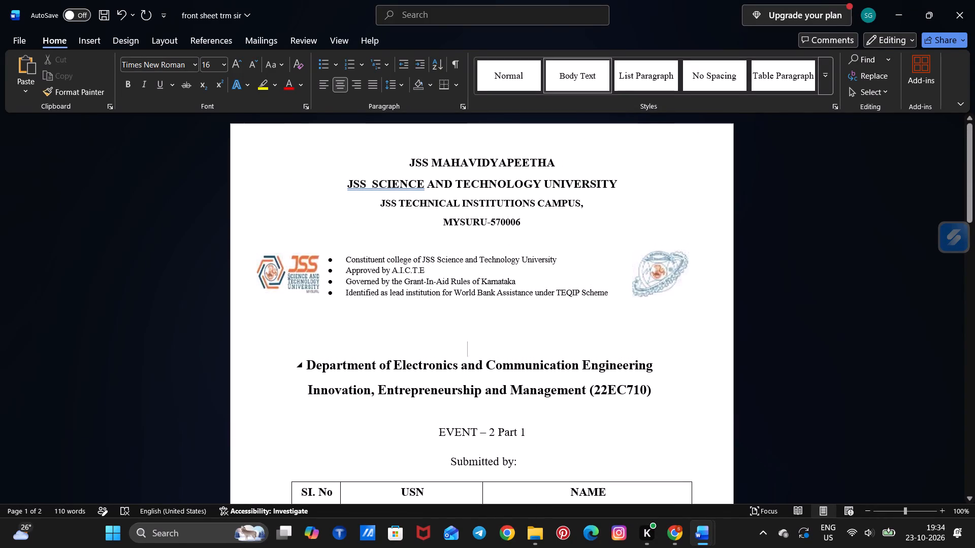
{"action": "key", "text": "BackSpace"}
{"action": "key", "text": "BackSpace"}
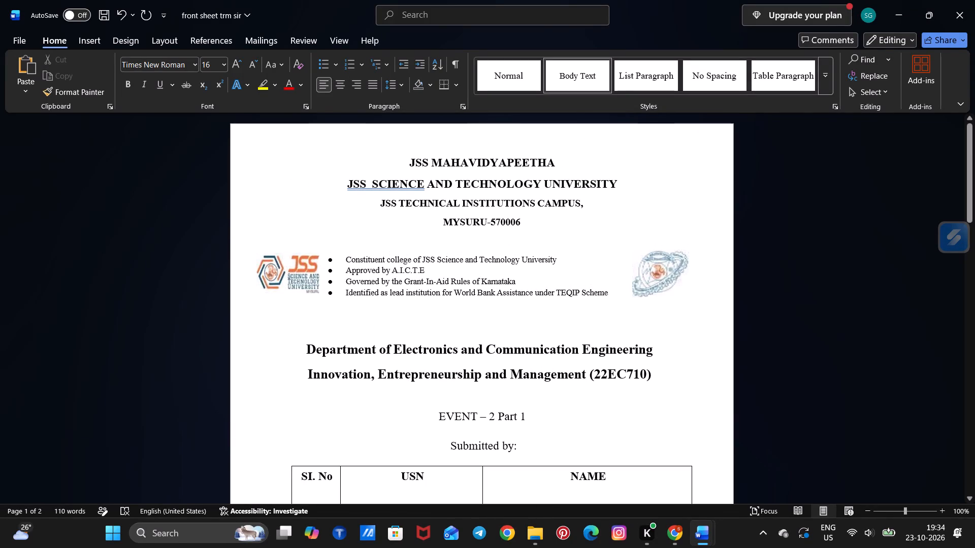
Insert a blank line above Submitted to:, below the student details table on the front sheet.
{"action": "scroll", "coordinate": [561, 334], "scroll_direction": "down", "scroll_amount": 3}
{"action": "scroll", "coordinate": [559, 336], "scroll_direction": "up", "scroll_amount": 1}
{"action": "scroll", "coordinate": [559, 336], "scroll_direction": "down", "scroll_amount": 7}
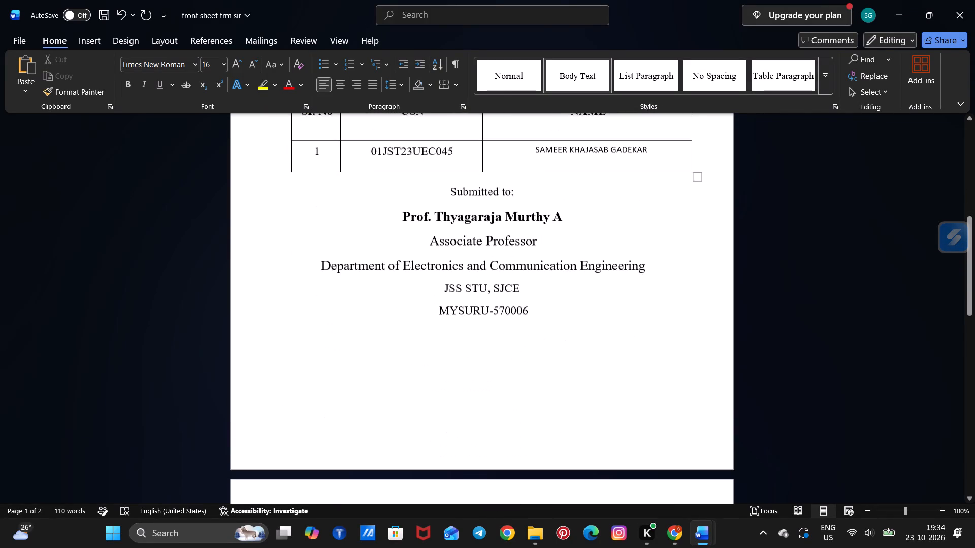
{"action": "scroll", "coordinate": [583, 326], "scroll_direction": "up", "scroll_amount": 2}
{"action": "left_click", "coordinate": [448, 271]}
{"action": "key", "text": "Return"}
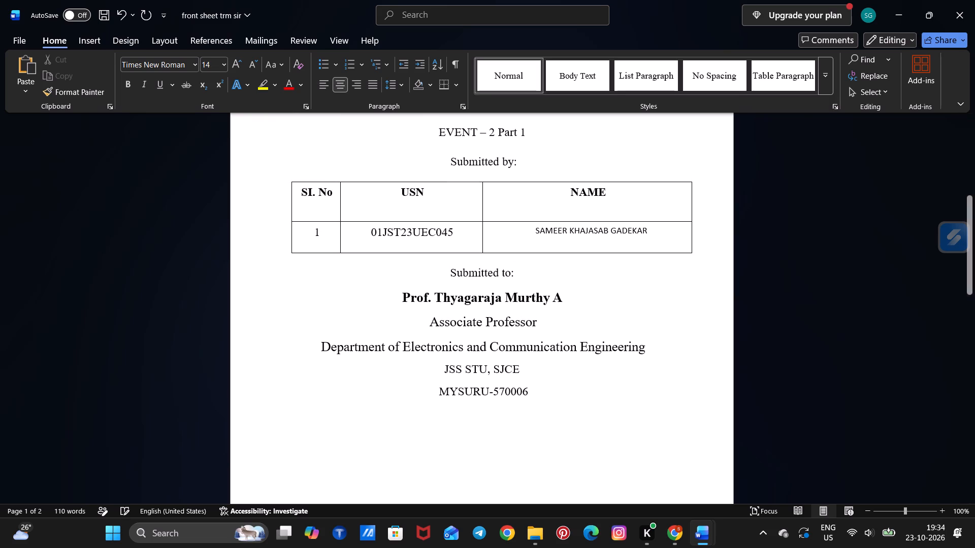
Save the Word document and save a PDF copy in Downloads as front sheet trm sir, replacing the existing PDF.
{"action": "scroll", "coordinate": [606, 300], "scroll_direction": "up", "scroll_amount": 3}
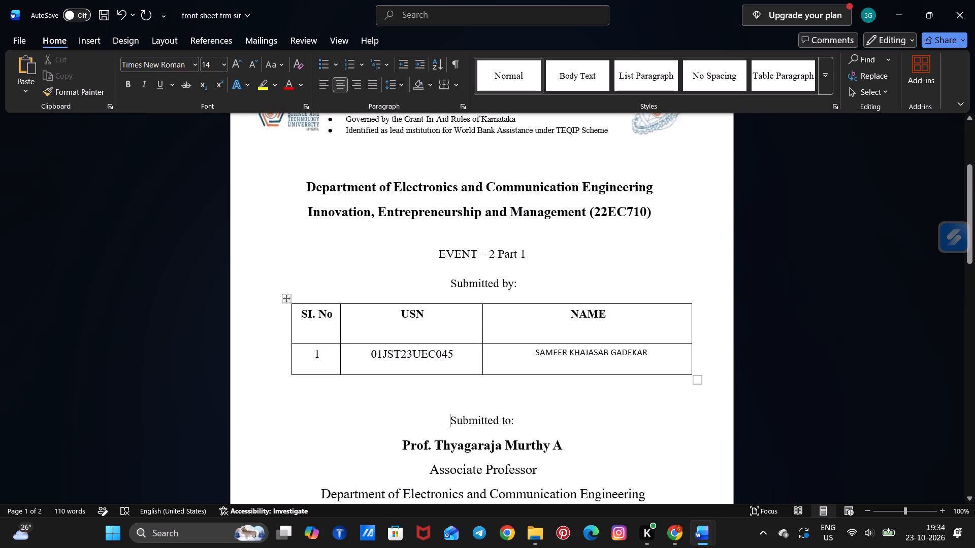
{"action": "scroll", "coordinate": [517, 349], "scroll_direction": "up", "scroll_amount": 2}
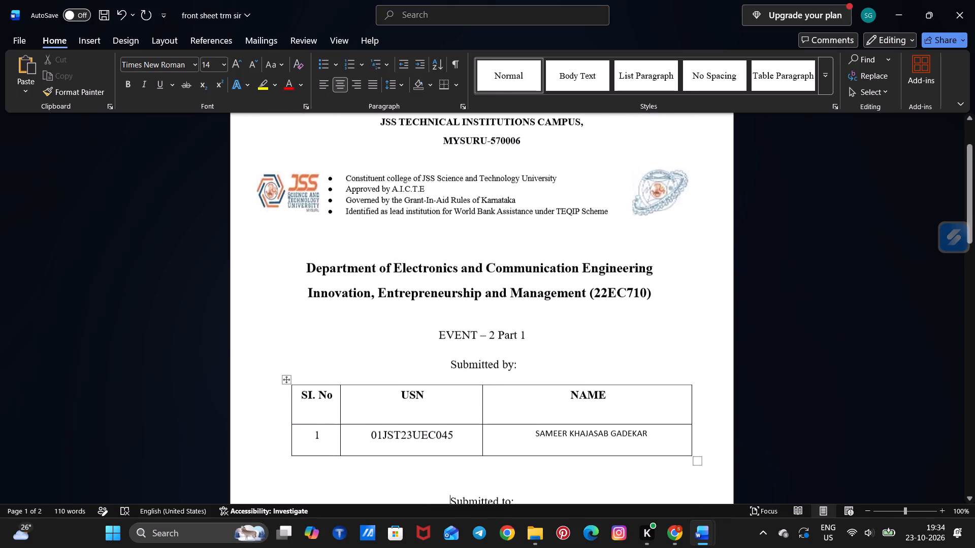
{"action": "scroll", "coordinate": [596, 320], "scroll_direction": "up", "scroll_amount": 4}
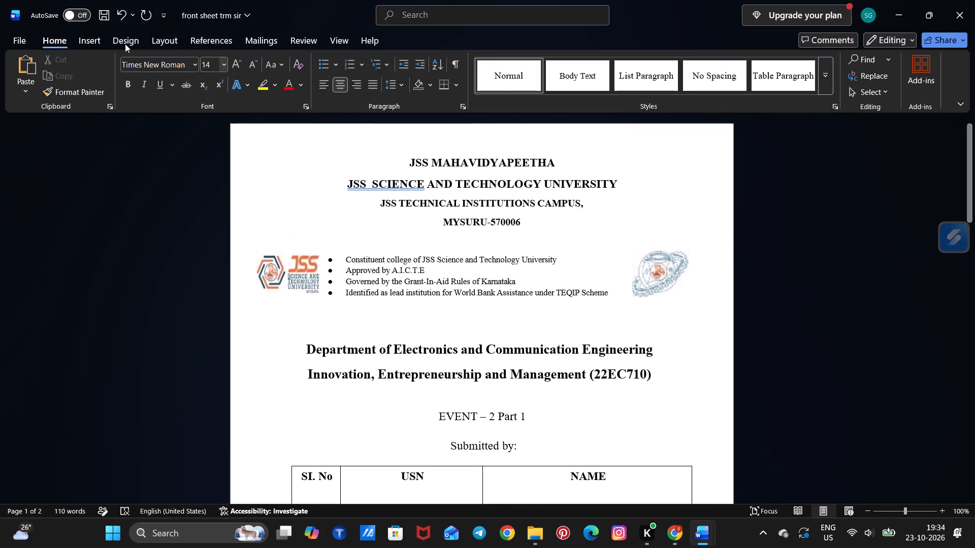
{"action": "left_click", "coordinate": [104, 12]}
{"action": "left_click", "coordinate": [12, 37]}
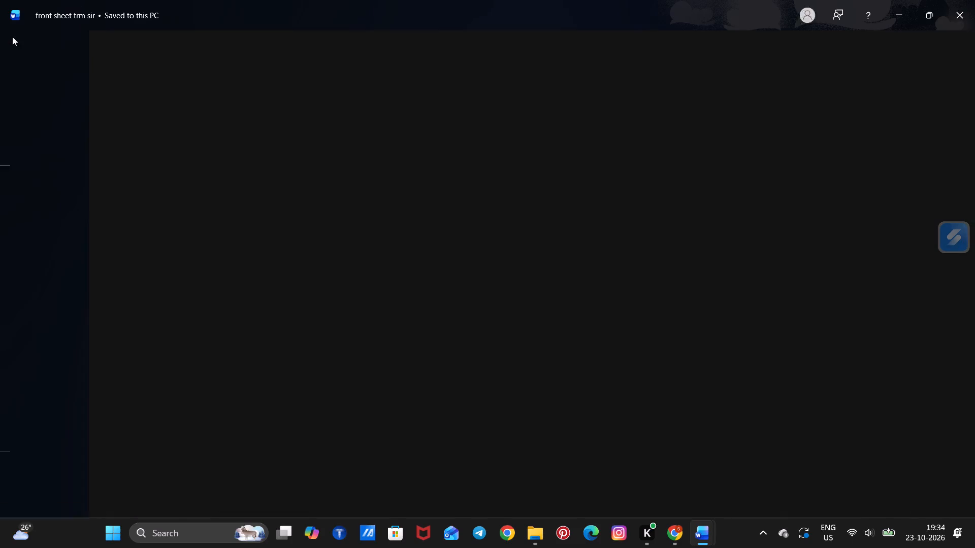
{"action": "left_click", "coordinate": [38, 238]}
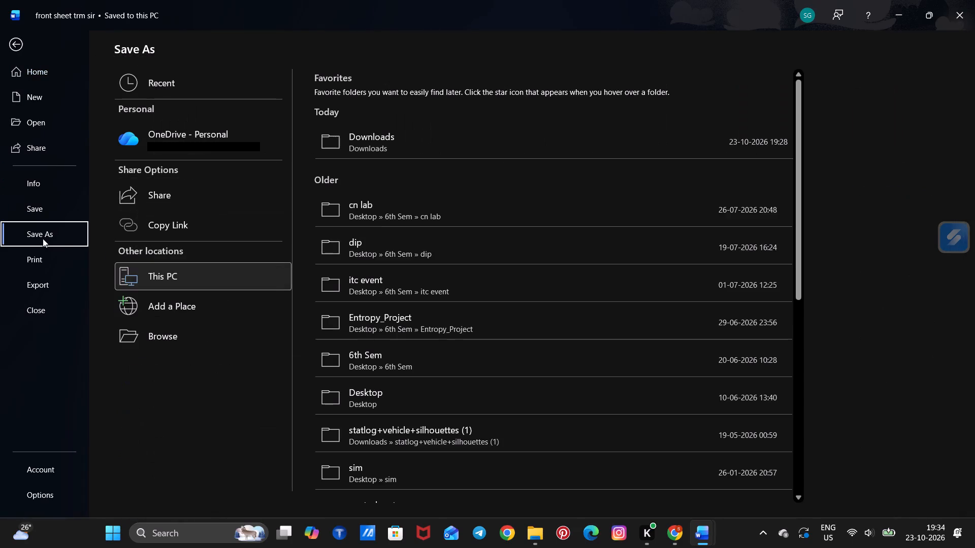
{"action": "left_click", "coordinate": [377, 140]}
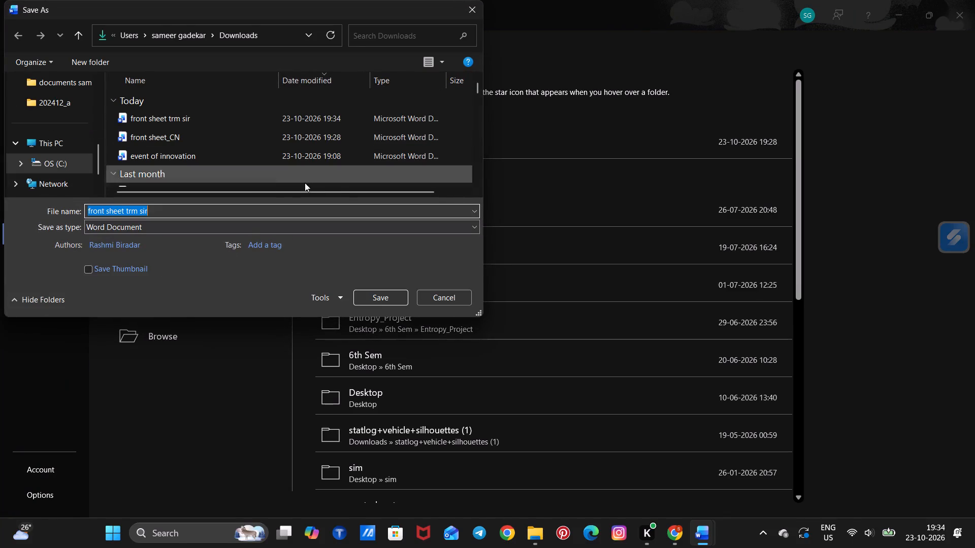
{"action": "left_click", "coordinate": [204, 229]}
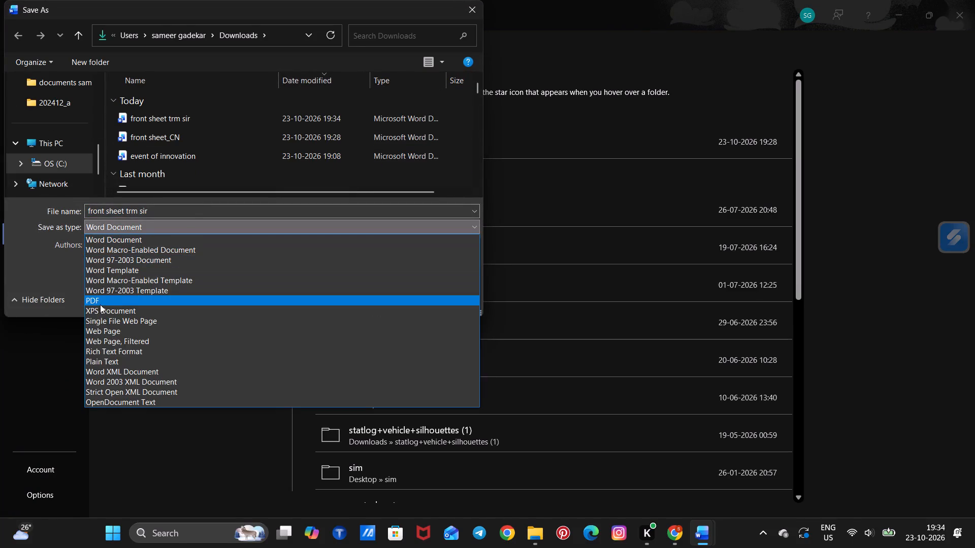
{"action": "left_click", "coordinate": [100, 304]}
{"action": "left_click", "coordinate": [376, 329]}
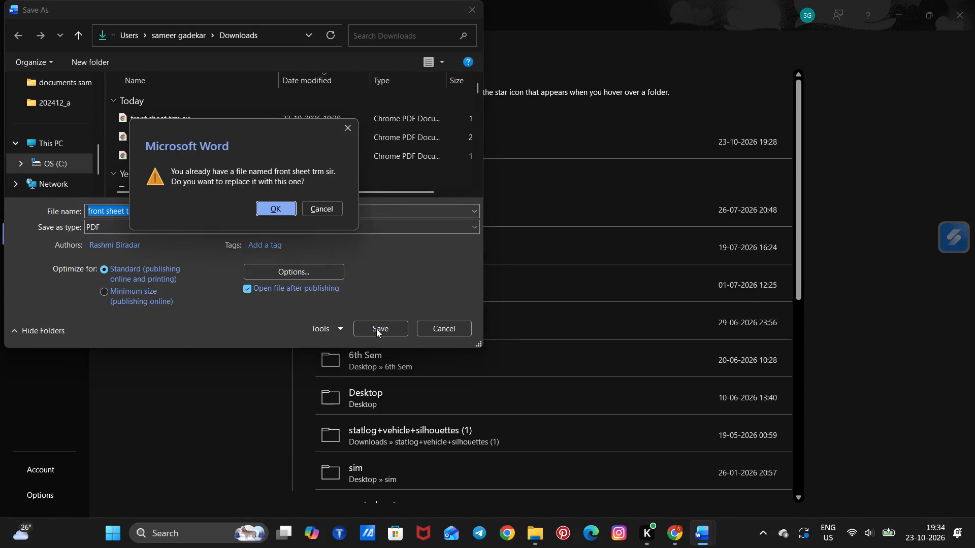
{"action": "left_click", "coordinate": [271, 216]}
{"action": "left_click", "coordinate": [269, 210]}
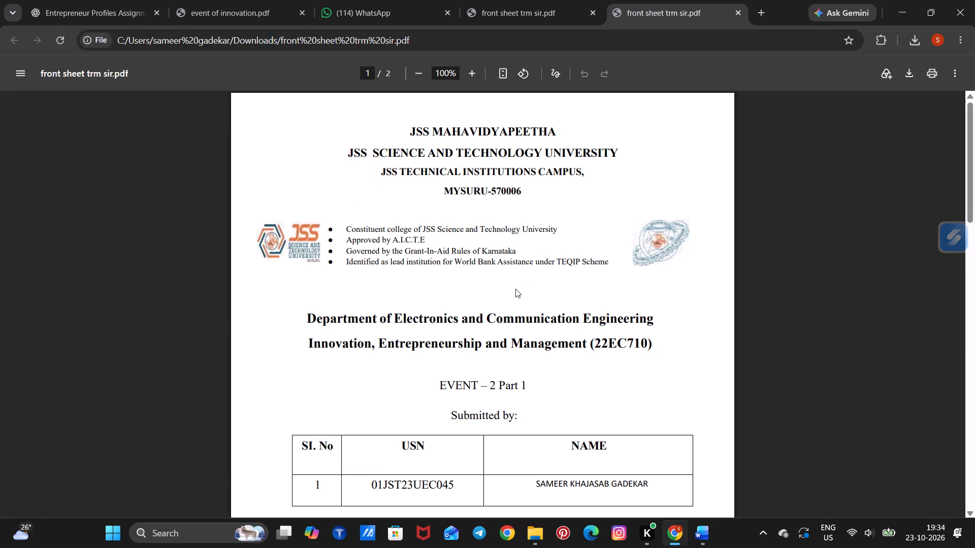
Check the exported PDF from the cover page through to the end of the table of content page.
{"action": "scroll", "coordinate": [515, 289], "scroll_direction": "down", "scroll_amount": 6}
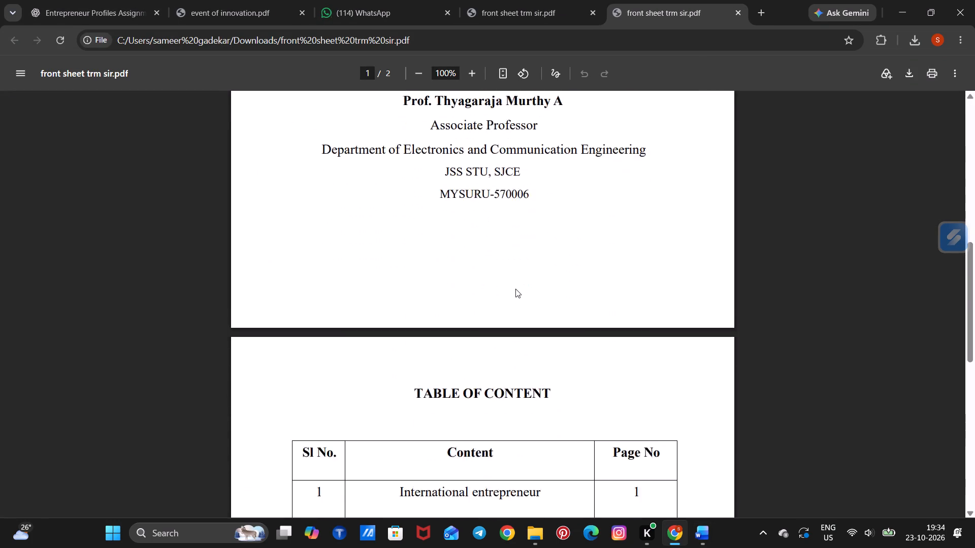
{"action": "scroll", "coordinate": [515, 289], "scroll_direction": "down", "scroll_amount": 5}
{"action": "scroll", "coordinate": [515, 289], "scroll_direction": "up", "scroll_amount": 2}
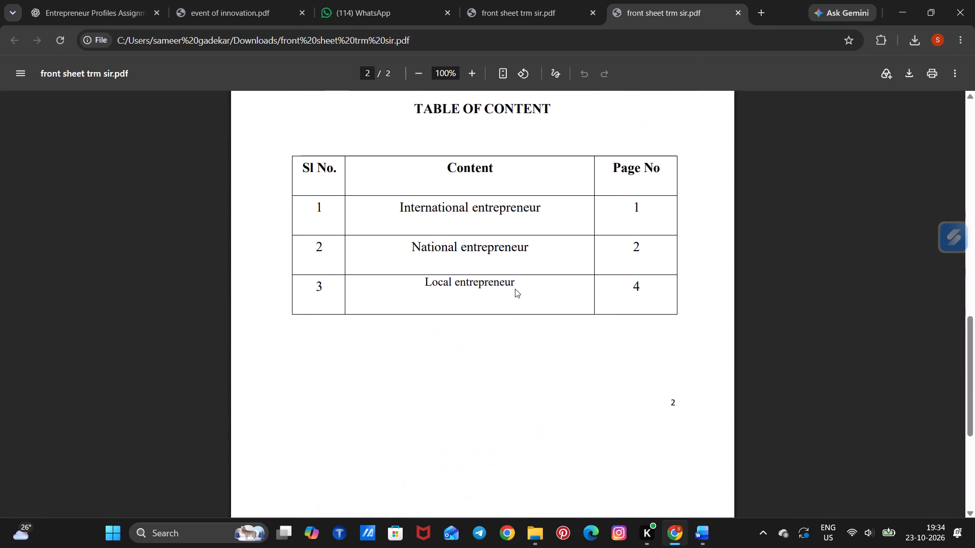
{"action": "scroll", "coordinate": [515, 289], "scroll_direction": "down", "scroll_amount": 2}
{"action": "scroll", "coordinate": [515, 289], "scroll_direction": "up", "scroll_amount": 2}
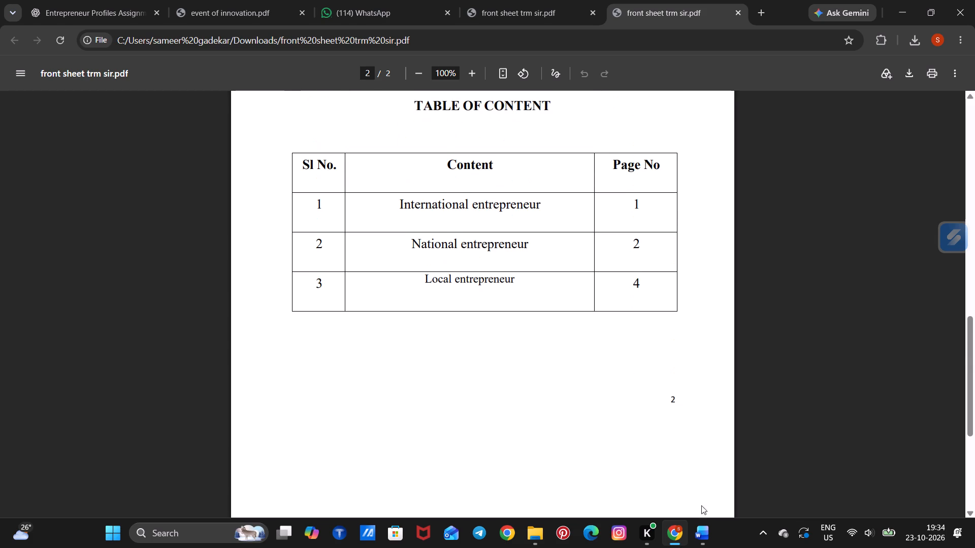
Switch back to the Word document and delete the page number below the table of content.
{"action": "left_click", "coordinate": [706, 533]}
{"action": "left_click", "coordinate": [774, 485]}
{"action": "scroll", "coordinate": [691, 344], "scroll_direction": "down", "scroll_amount": 5}
{"action": "scroll", "coordinate": [674, 342], "scroll_direction": "up", "scroll_amount": 1}
{"action": "scroll", "coordinate": [670, 345], "scroll_direction": "down", "scroll_amount": 5}
{"action": "scroll", "coordinate": [665, 345], "scroll_direction": "up", "scroll_amount": 1}
{"action": "scroll", "coordinate": [664, 345], "scroll_direction": "down", "scroll_amount": 8}
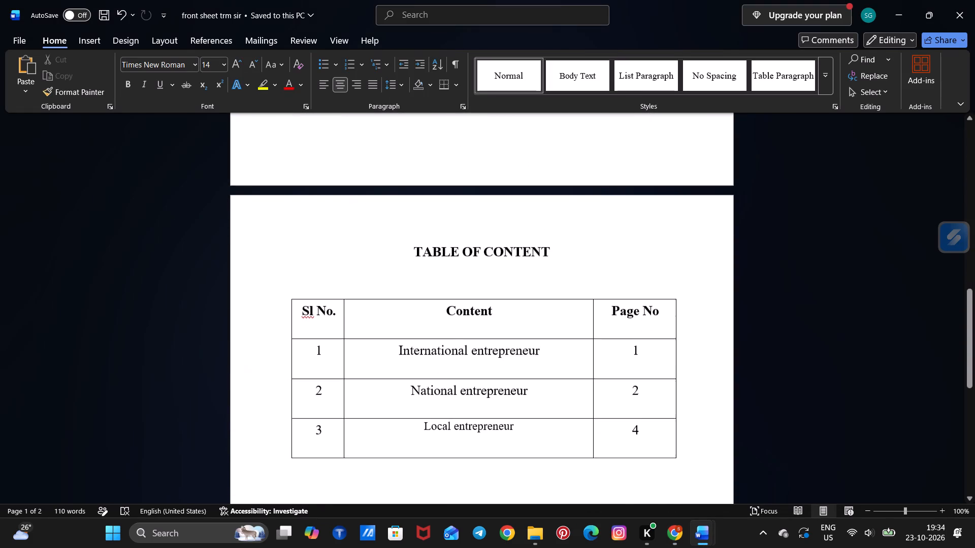
{"action": "scroll", "coordinate": [652, 344], "scroll_direction": "down", "scroll_amount": 3}
{"action": "scroll", "coordinate": [650, 344], "scroll_direction": "up", "scroll_amount": 1}
{"action": "scroll", "coordinate": [650, 344], "scroll_direction": "down", "scroll_amount": 2}
{"action": "left_click", "coordinate": [691, 383]}
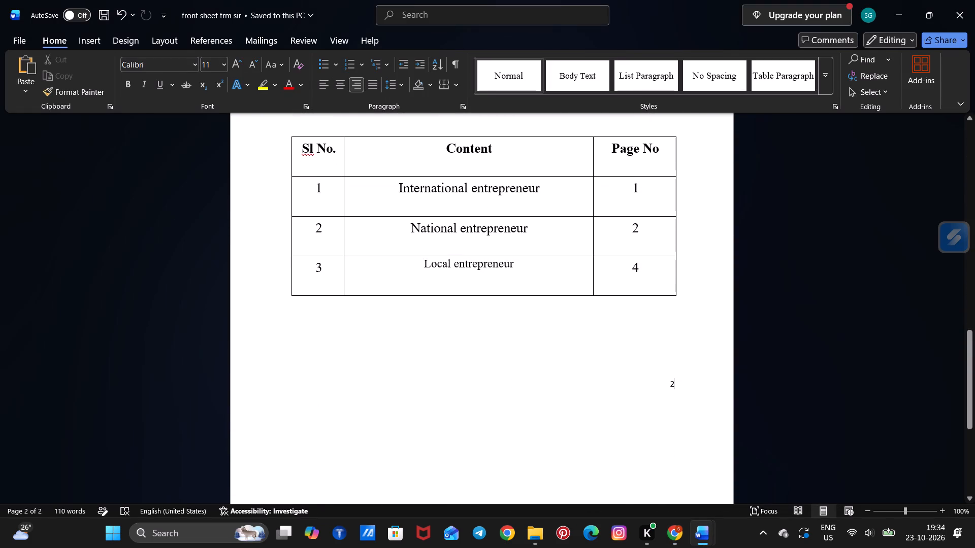
{"action": "key", "text": "BackSpace"}
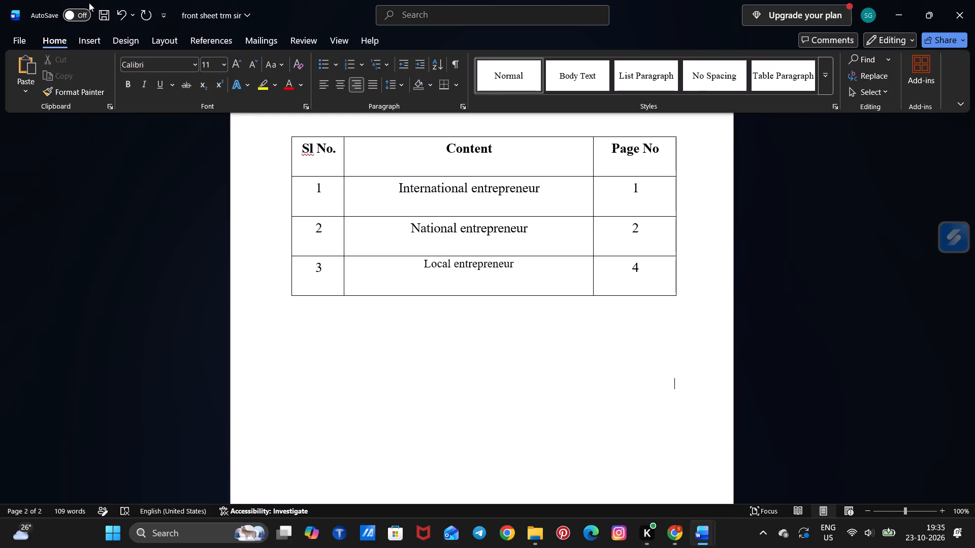
Save the Word document and export it again as a PDF in Downloads, replacing front sheet trm sir.
{"action": "left_click", "coordinate": [99, 6]}
{"action": "left_click", "coordinate": [15, 34]}
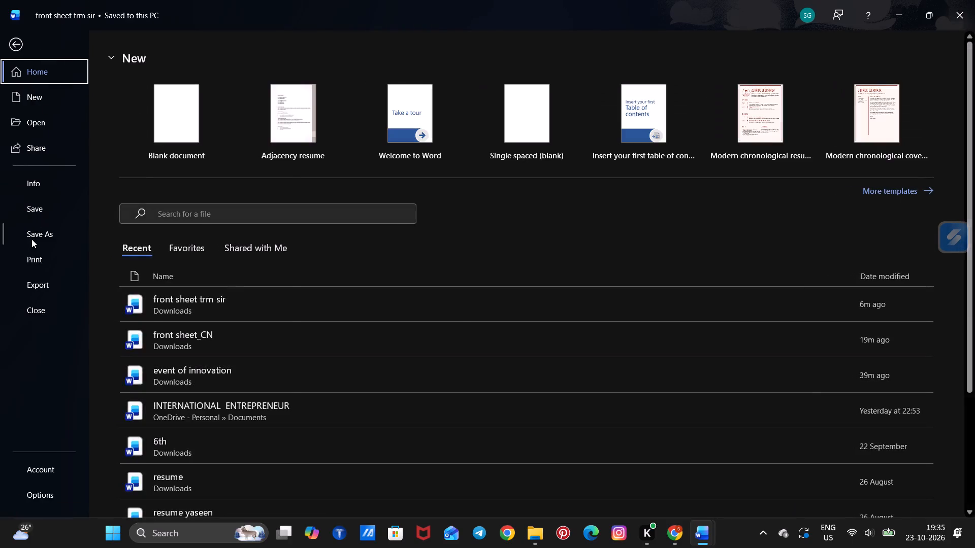
{"action": "left_click", "coordinate": [31, 239]}
{"action": "left_click", "coordinate": [381, 147]}
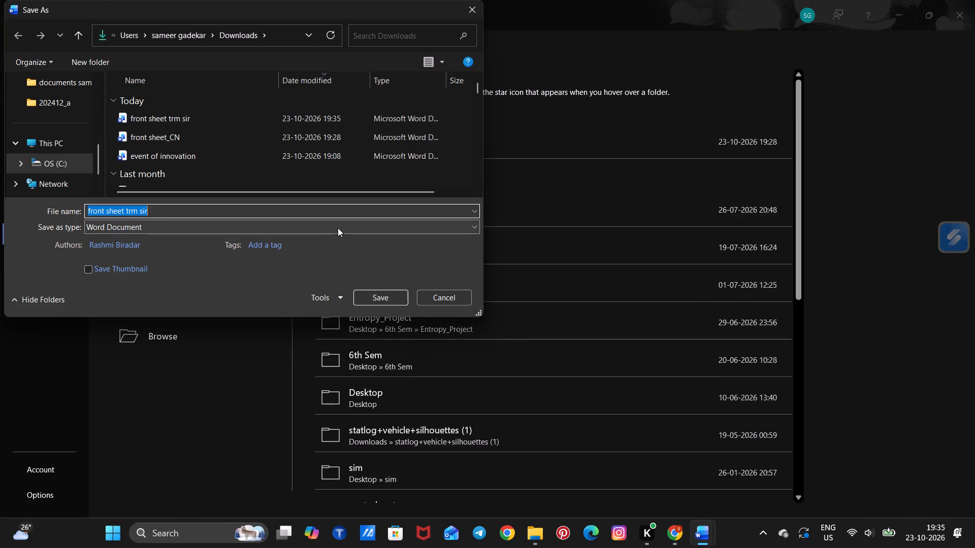
{"action": "left_click", "coordinate": [338, 228]}
{"action": "left_click", "coordinate": [171, 299]}
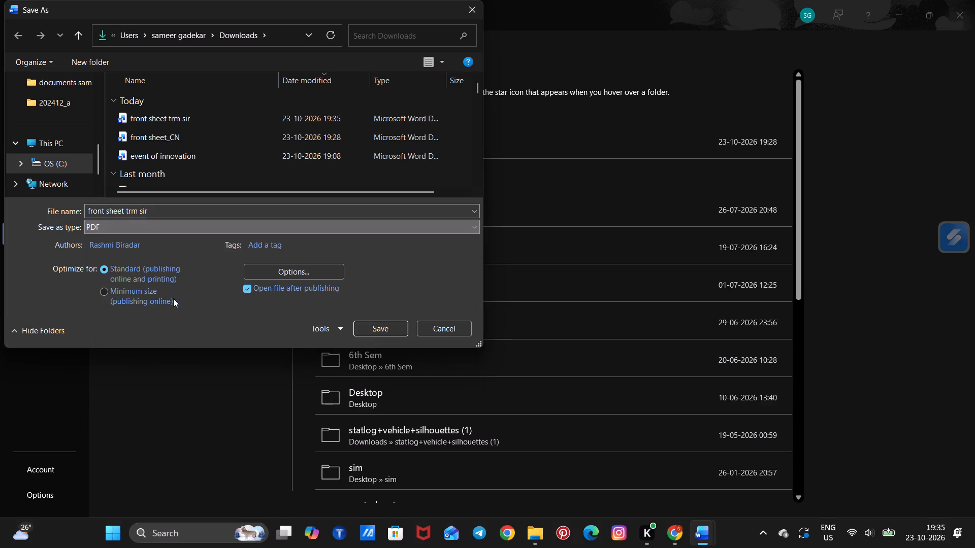
{"action": "left_click", "coordinate": [373, 326]}
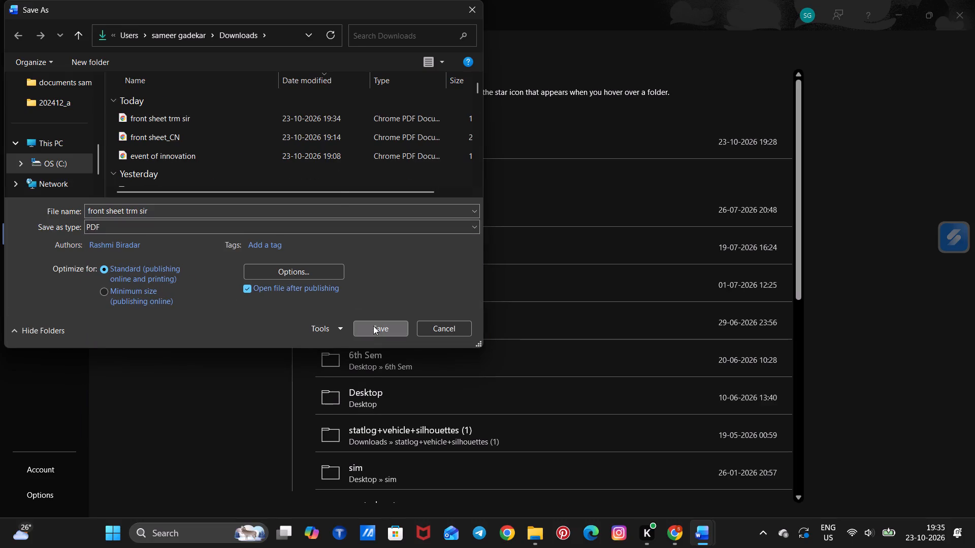
{"action": "left_click", "coordinate": [271, 213]}
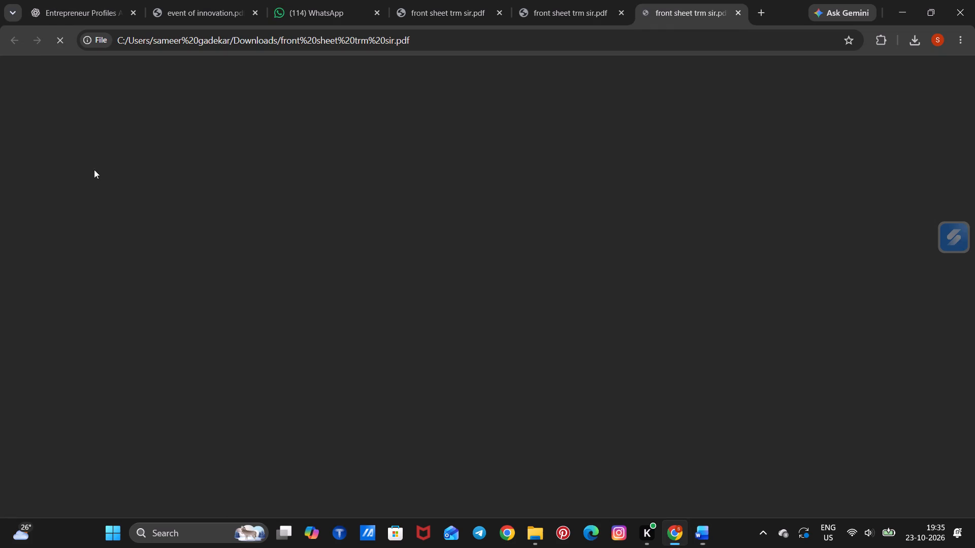
Close the earlier PDF copy's tab and check the new PDF's cover layout, submission details and table of content.
{"action": "left_click", "coordinate": [613, 11]}
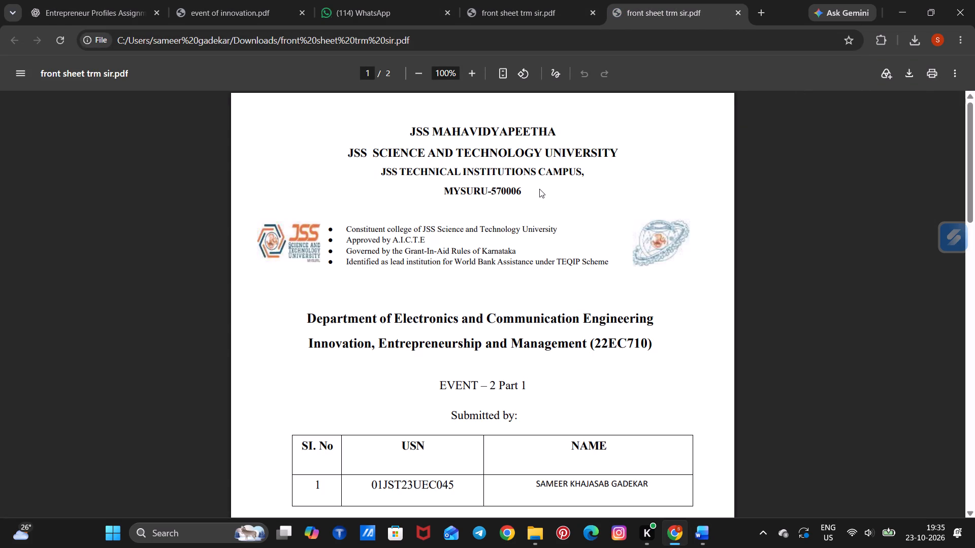
{"action": "scroll", "coordinate": [536, 190], "scroll_direction": "down", "scroll_amount": 2}
{"action": "scroll", "coordinate": [534, 192], "scroll_direction": "up", "scroll_amount": 2}
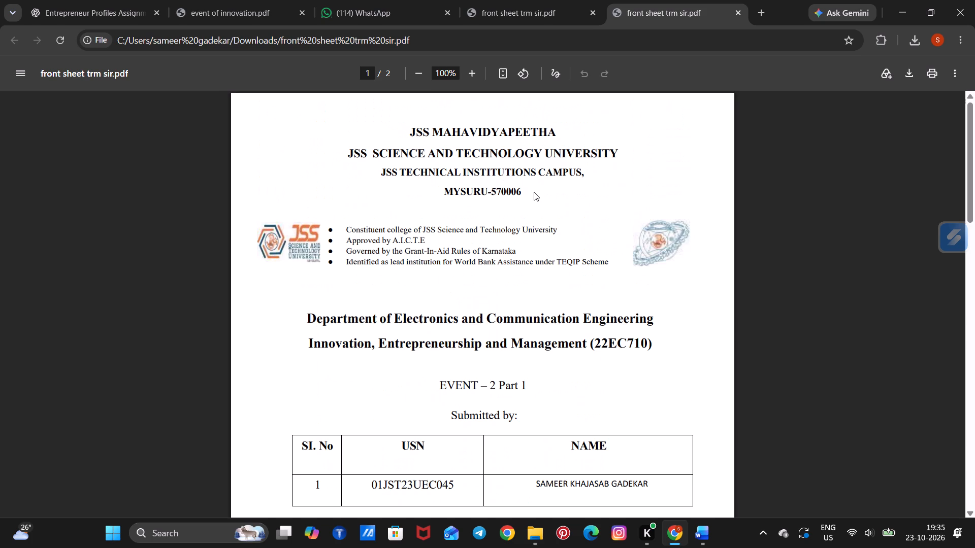
{"action": "scroll", "coordinate": [534, 192], "scroll_direction": "down", "scroll_amount": 3}
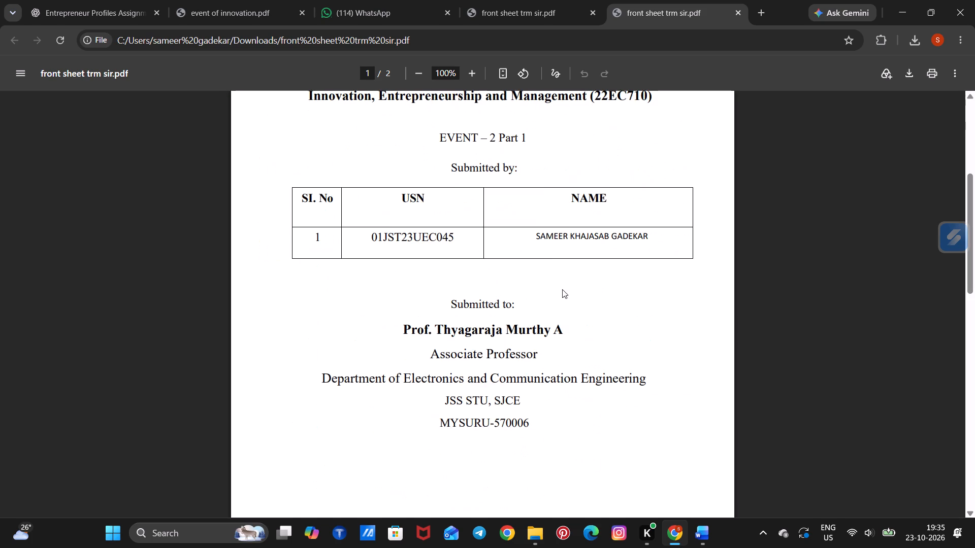
{"action": "scroll", "coordinate": [560, 293], "scroll_direction": "up", "scroll_amount": 2}
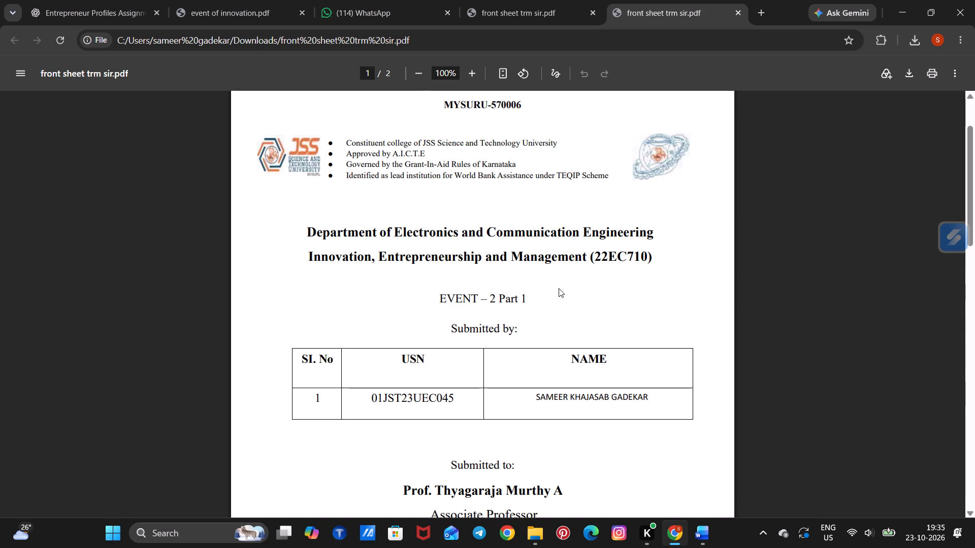
{"action": "scroll", "coordinate": [559, 288], "scroll_direction": "down", "scroll_amount": 3}
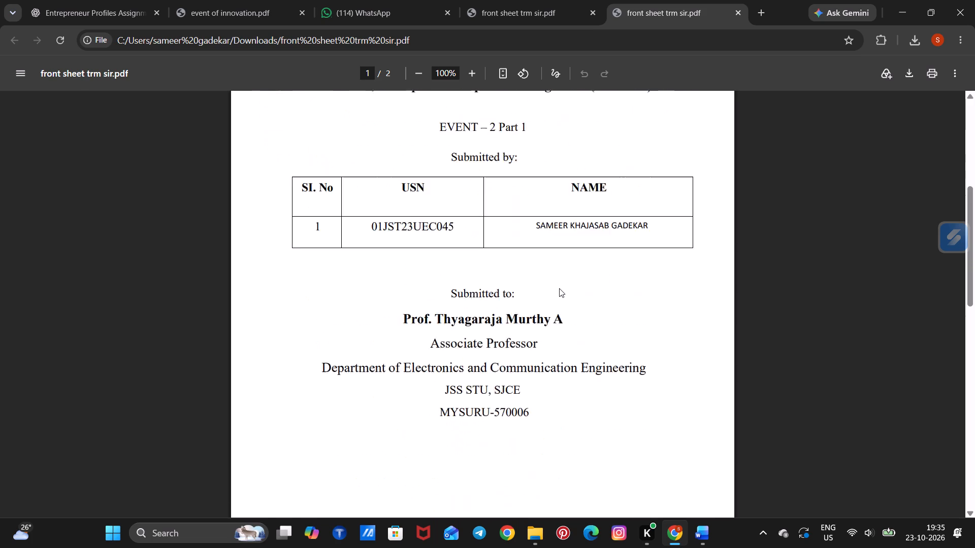
{"action": "scroll", "coordinate": [559, 288], "scroll_direction": "down", "scroll_amount": 1}
{"action": "scroll", "coordinate": [559, 288], "scroll_direction": "up", "scroll_amount": 2}
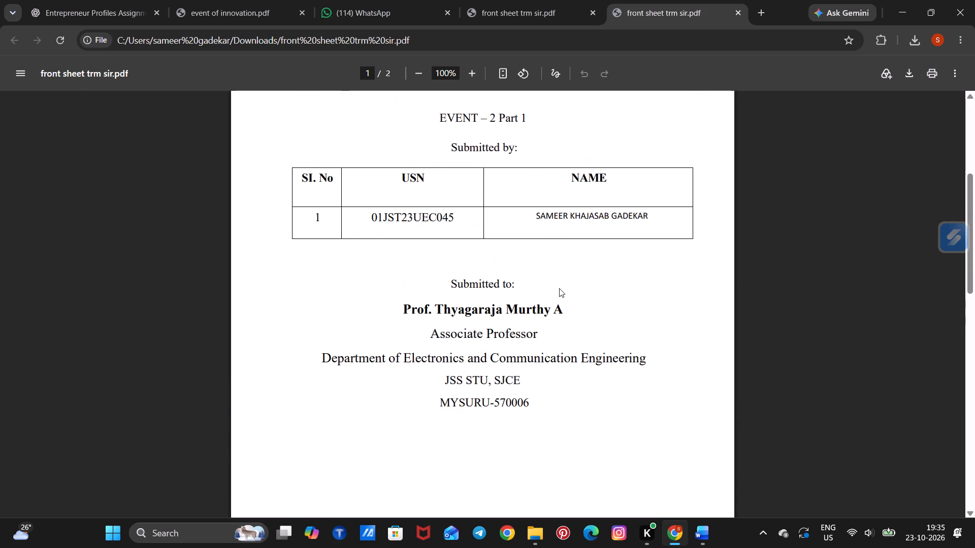
{"action": "scroll", "coordinate": [559, 288], "scroll_direction": "down", "scroll_amount": 2}
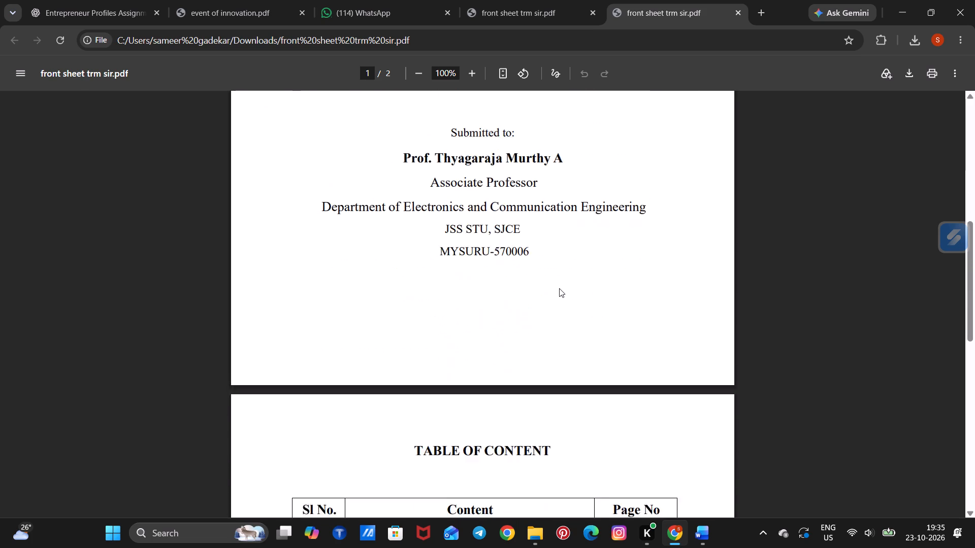
{"action": "scroll", "coordinate": [559, 288], "scroll_direction": "down", "scroll_amount": 4}
{"action": "scroll", "coordinate": [559, 288], "scroll_direction": "up", "scroll_amount": 1}
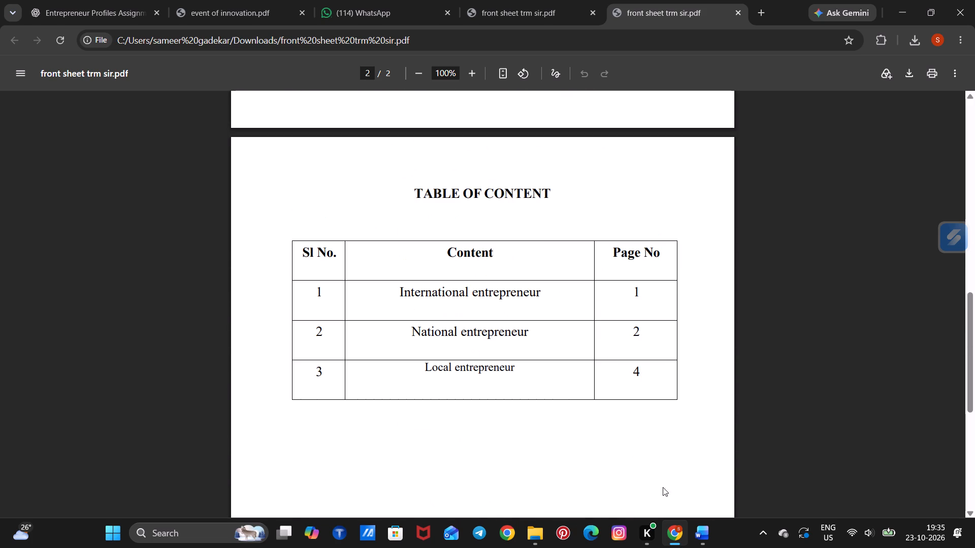
Switch back to the Word document and set the student's name in the Submitted by table to Times New Roman.
{"action": "left_click", "coordinate": [702, 534]}
{"action": "left_click", "coordinate": [740, 451]}
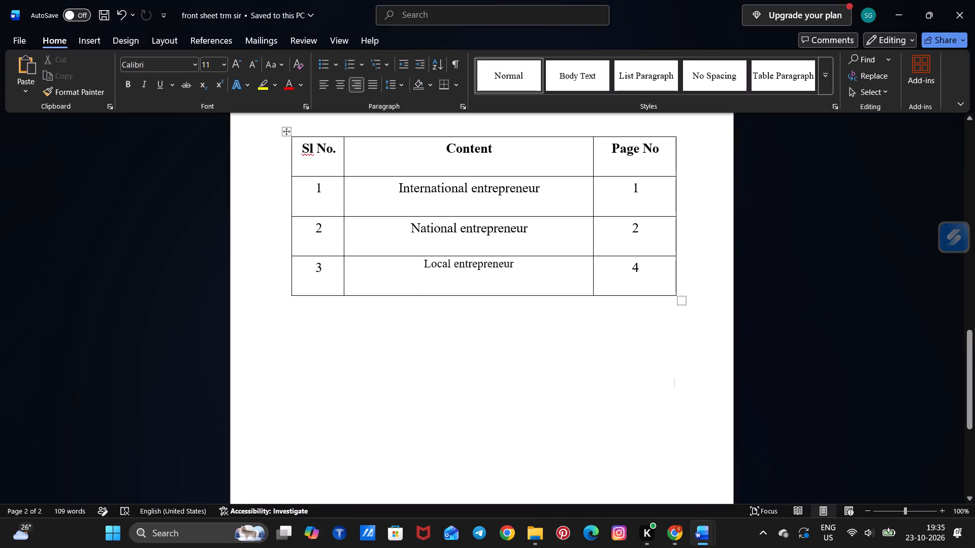
{"action": "scroll", "coordinate": [611, 346], "scroll_direction": "up", "scroll_amount": 14}
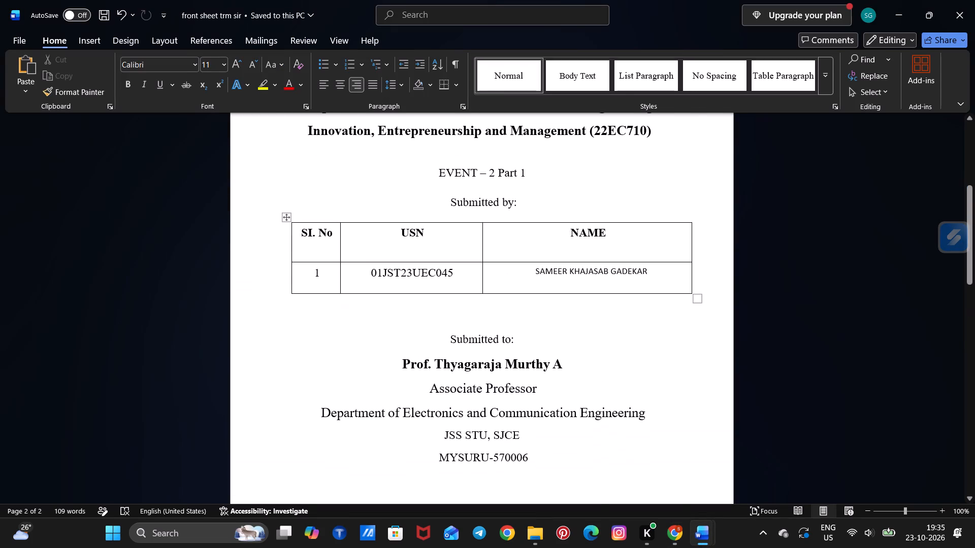
{"action": "left_click_drag", "start_coordinate": [532, 274], "coordinate": [649, 268]}
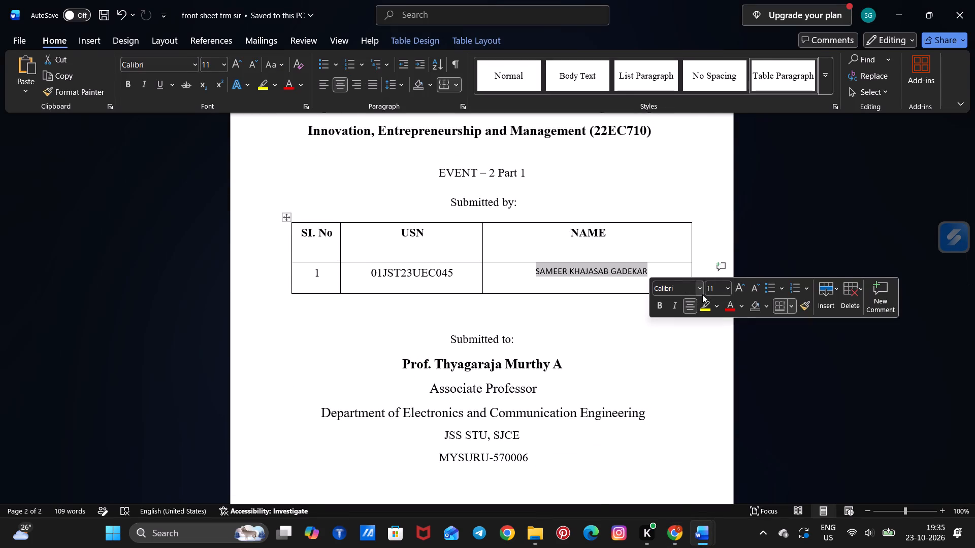
{"action": "left_click", "coordinate": [702, 294]}
{"action": "scroll", "coordinate": [704, 87], "scroll_direction": "up", "scroll_amount": 4}
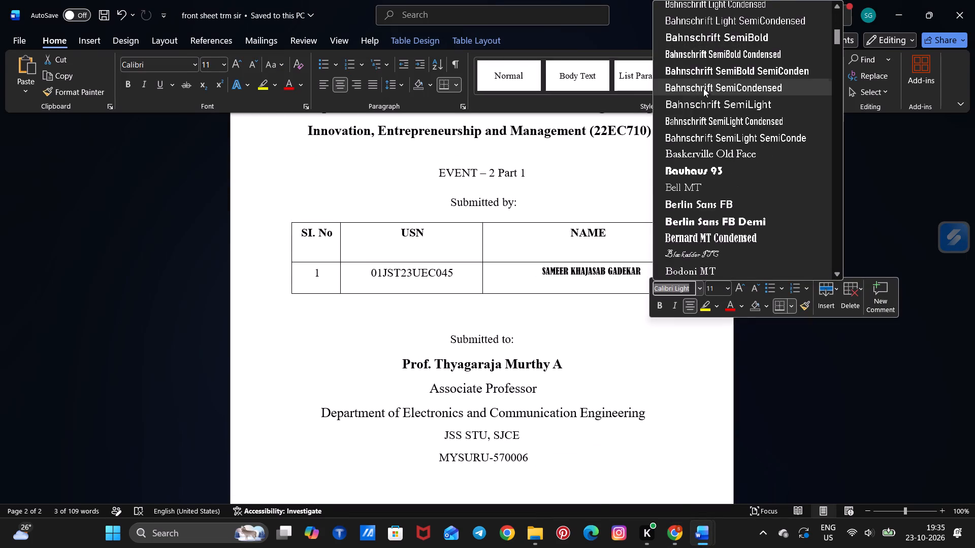
{"action": "scroll", "coordinate": [700, 79], "scroll_direction": "up", "scroll_amount": 2}
{"action": "scroll", "coordinate": [700, 79], "scroll_direction": "down", "scroll_amount": 1}
{"action": "scroll", "coordinate": [700, 79], "scroll_direction": "up", "scroll_amount": 8}
{"action": "left_click", "coordinate": [695, 86]}
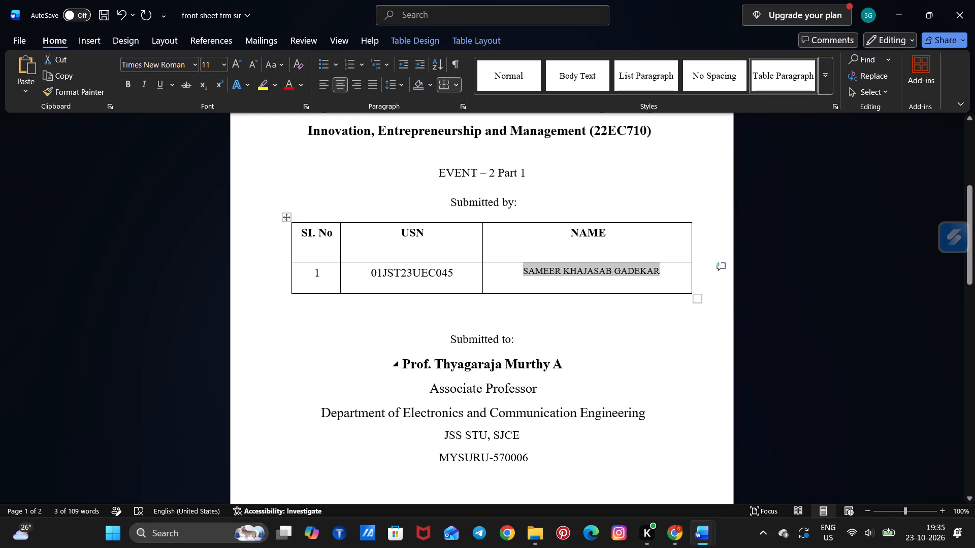
{"action": "left_click", "coordinate": [588, 311]}
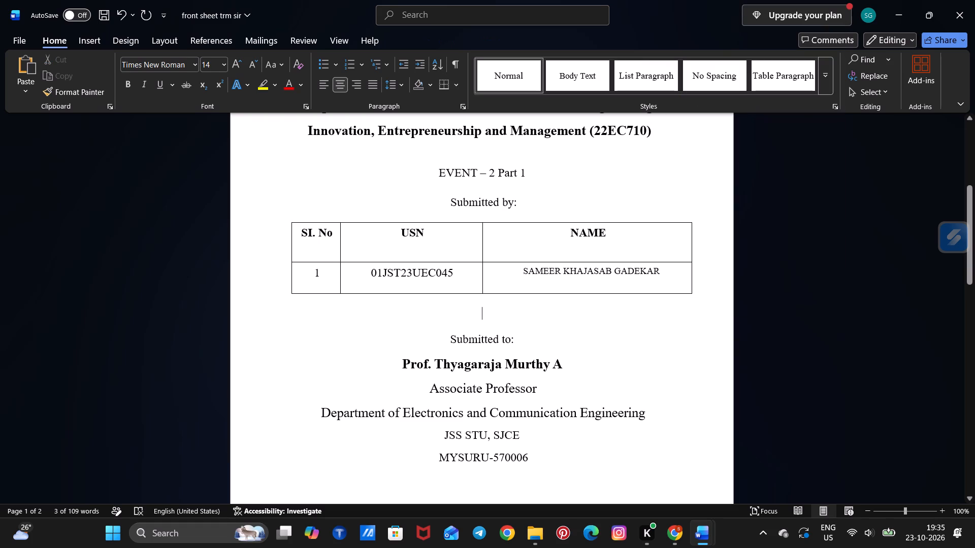
Set the whole student name in the Submitted by table to font size 14, matching the USN entry.
{"action": "double_click", "coordinate": [432, 277]}
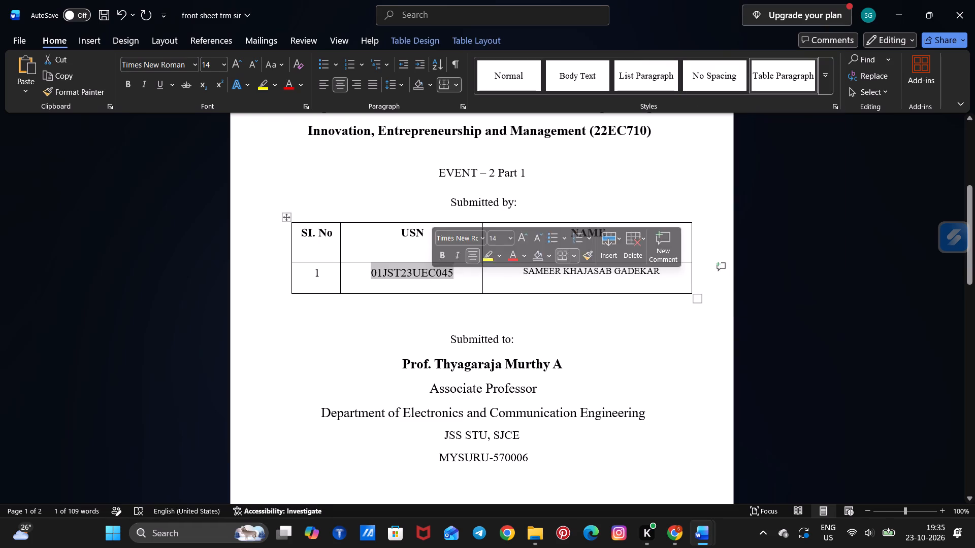
{"action": "left_click", "coordinate": [454, 293]}
{"action": "left_click", "coordinate": [548, 283]}
{"action": "double_click", "coordinate": [550, 275]}
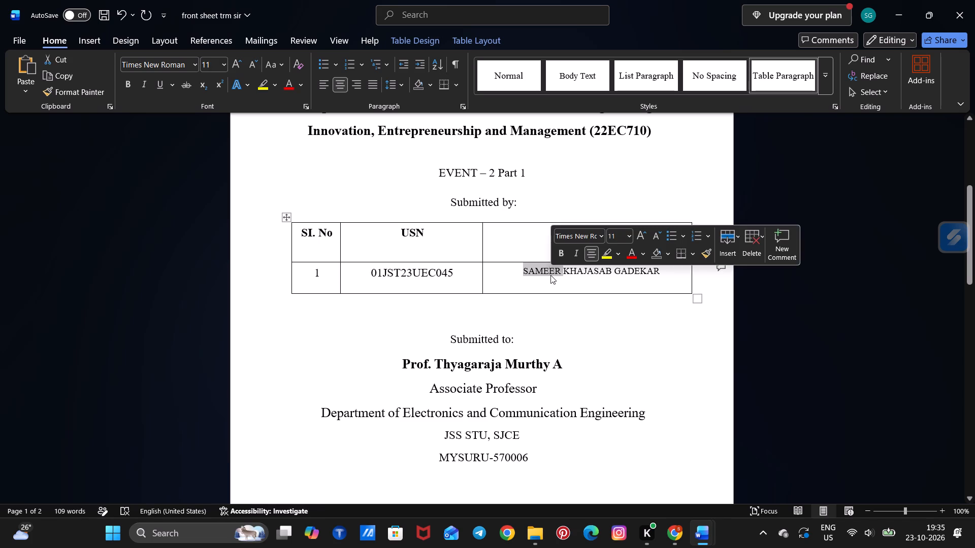
{"action": "left_click", "coordinate": [627, 234]}
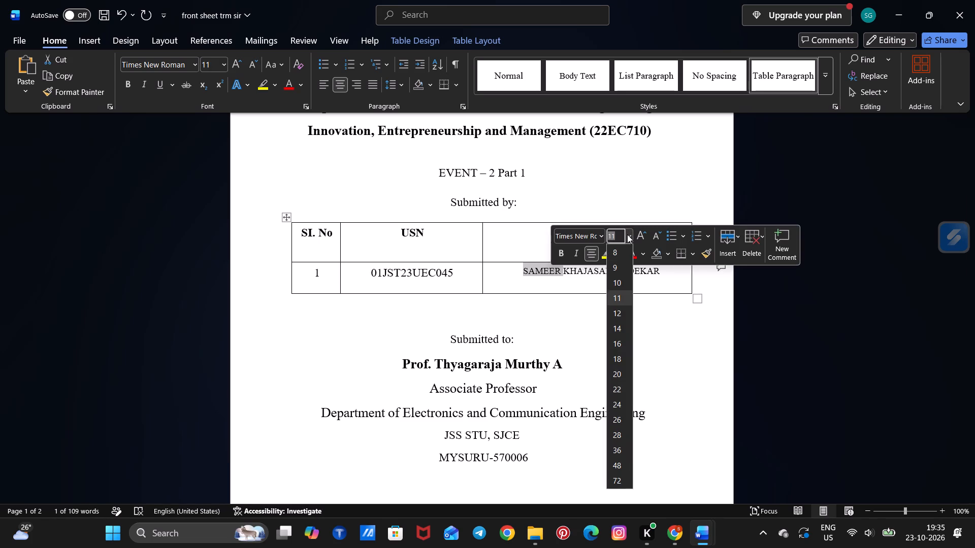
{"action": "left_click", "coordinate": [615, 334]}
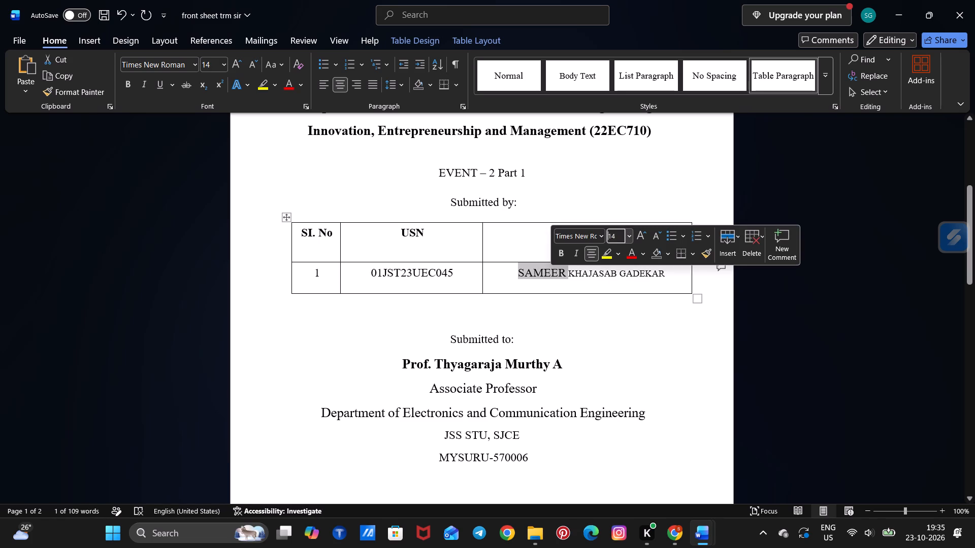
{"action": "left_click", "coordinate": [615, 334]}
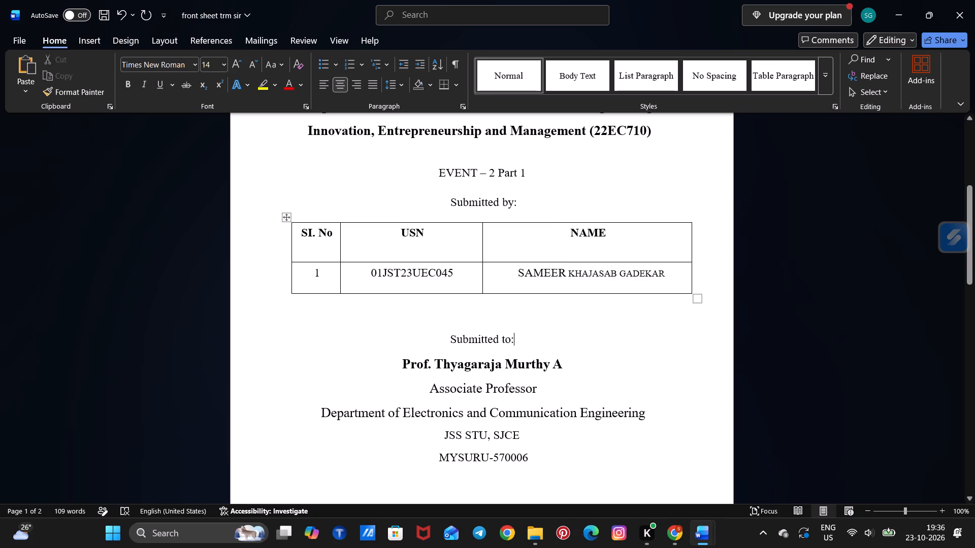
{"action": "left_click_drag", "start_coordinate": [567, 274], "coordinate": [656, 273]}
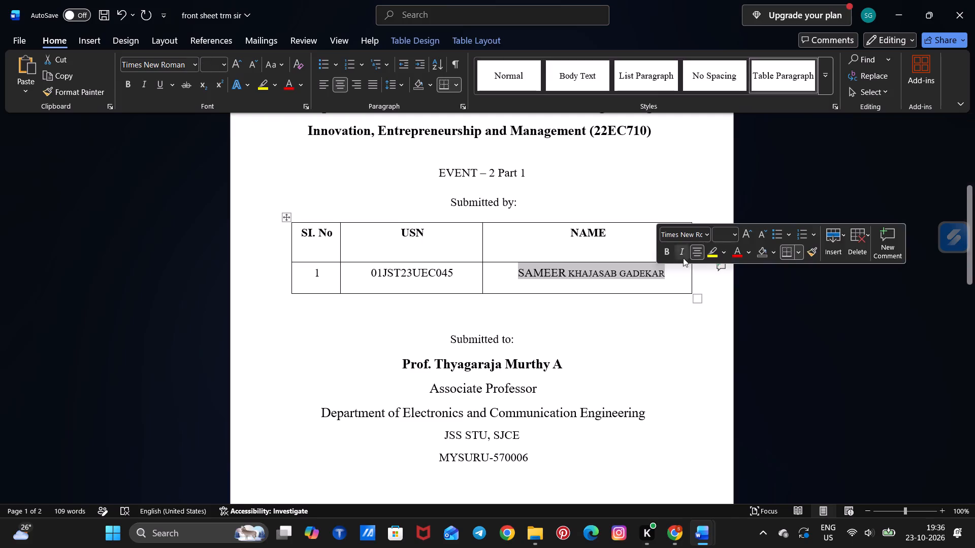
{"action": "left_click", "coordinate": [738, 233]}
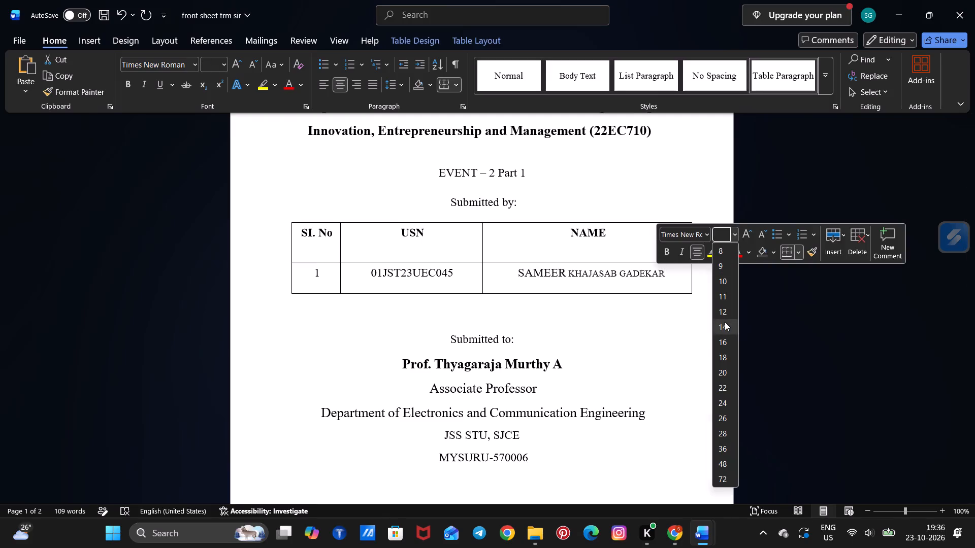
{"action": "left_click", "coordinate": [725, 324]}
{"action": "left_click", "coordinate": [666, 348]}
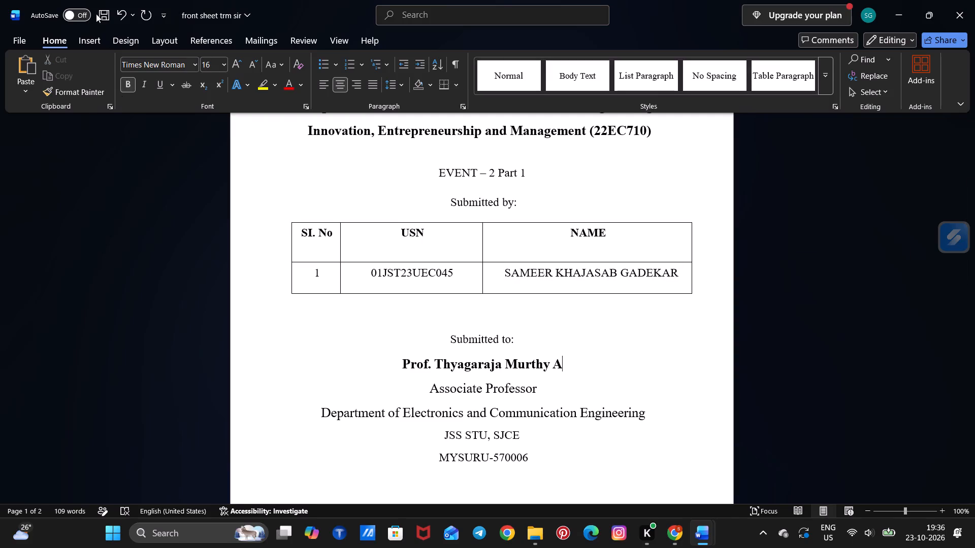
Save the Word document and export it again as a PDF in Downloads under the name front sheet trm sir.
{"action": "left_click", "coordinate": [106, 14]}
{"action": "left_click", "coordinate": [17, 41]}
{"action": "left_click", "coordinate": [47, 238]}
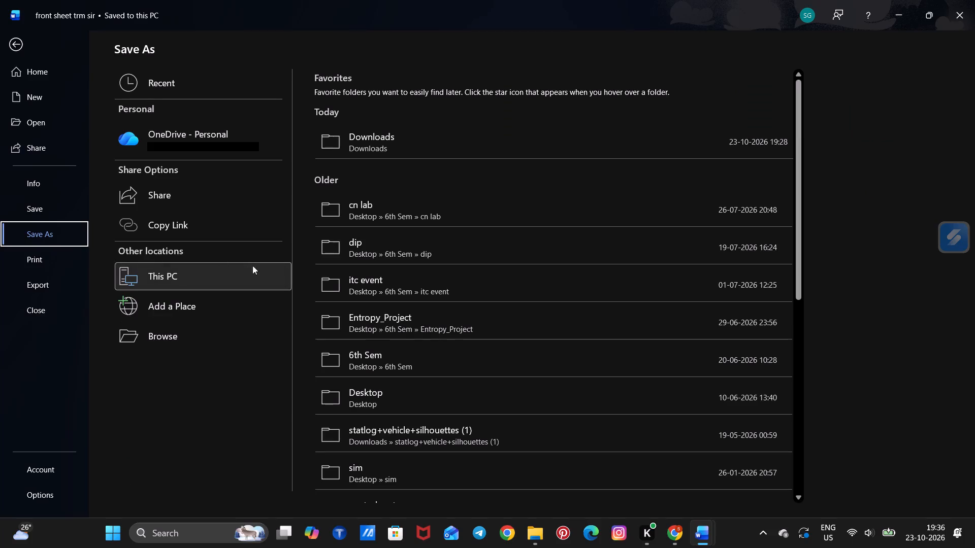
{"action": "left_click", "coordinate": [428, 119]}
{"action": "left_click", "coordinate": [422, 123]}
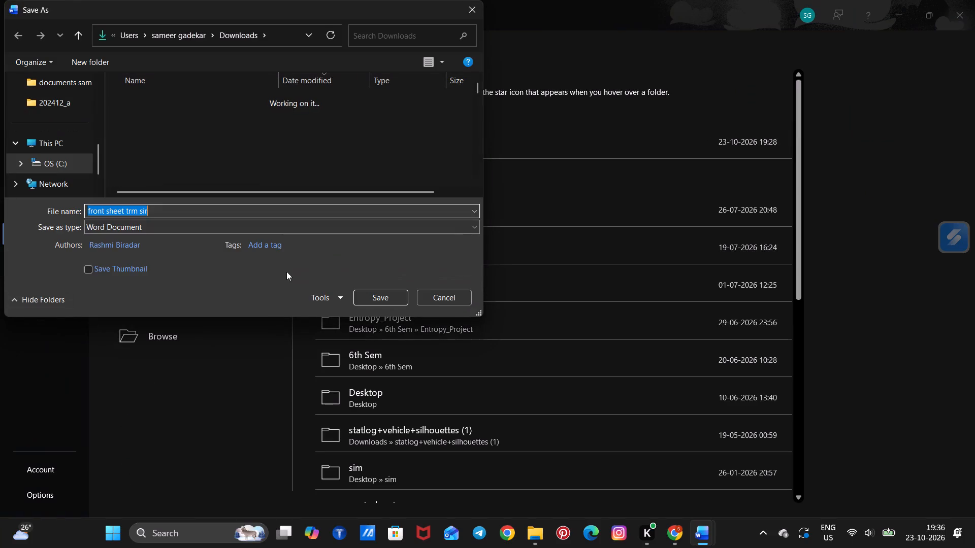
{"action": "left_click", "coordinate": [358, 228]}
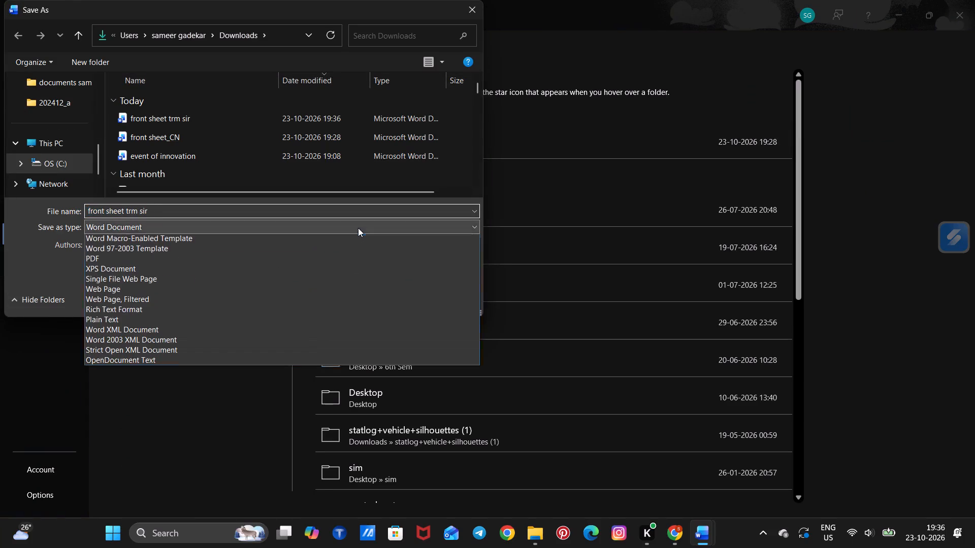
{"action": "left_click", "coordinate": [154, 296]}
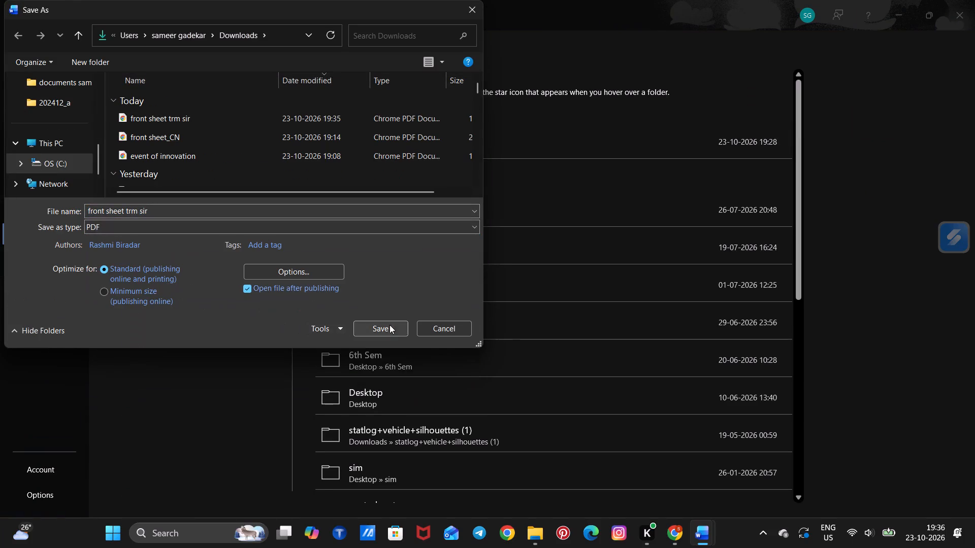
Complete the PDF export, replacing the existing front sheet trm sir file in Downloads.
{"action": "left_click", "coordinate": [383, 327]}
{"action": "left_click", "coordinate": [278, 213]}
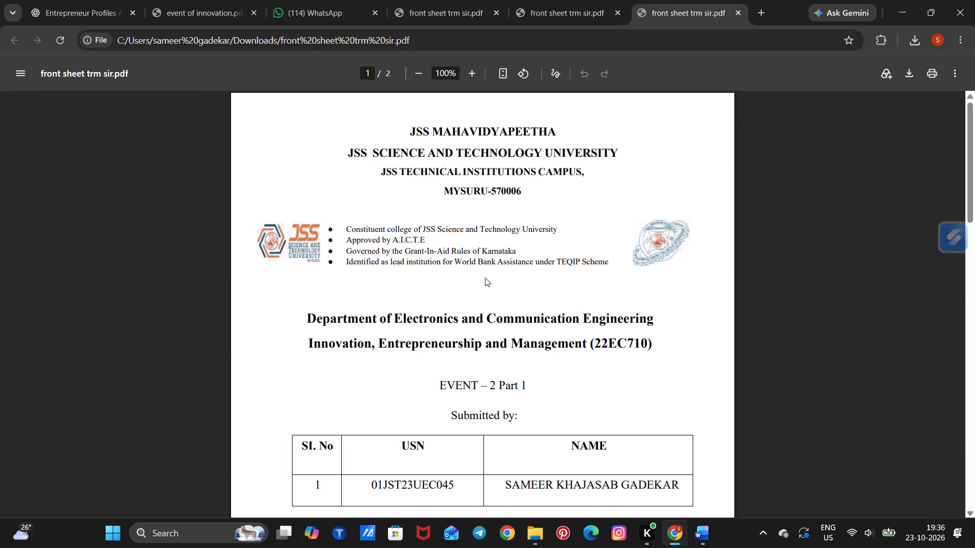
Check the newly exported PDF's cover page, Submitted by table and table of content through to the last page.
{"action": "scroll", "coordinate": [485, 271], "scroll_direction": "down", "scroll_amount": 6}
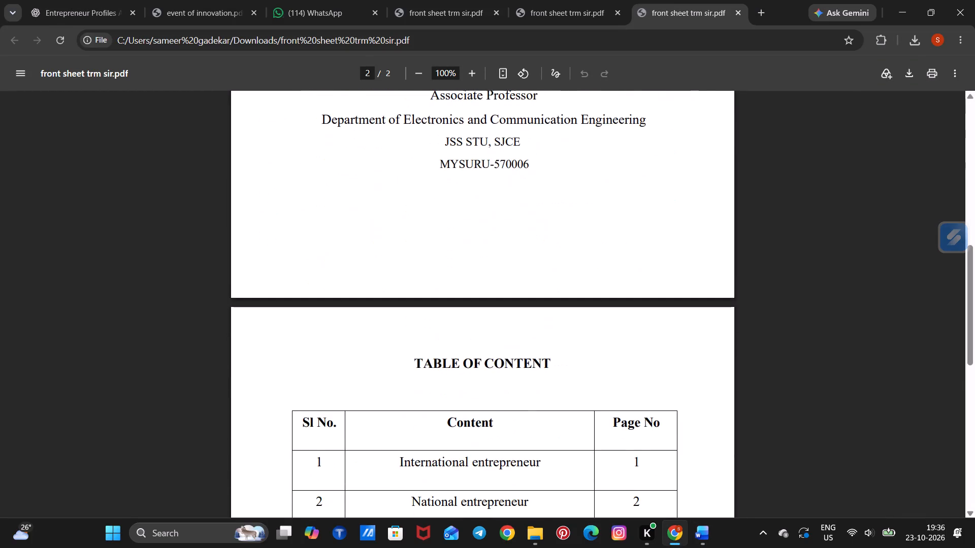
{"action": "scroll", "coordinate": [475, 275], "scroll_direction": "up", "scroll_amount": 7}
{"action": "scroll", "coordinate": [475, 275], "scroll_direction": "down", "scroll_amount": 7}
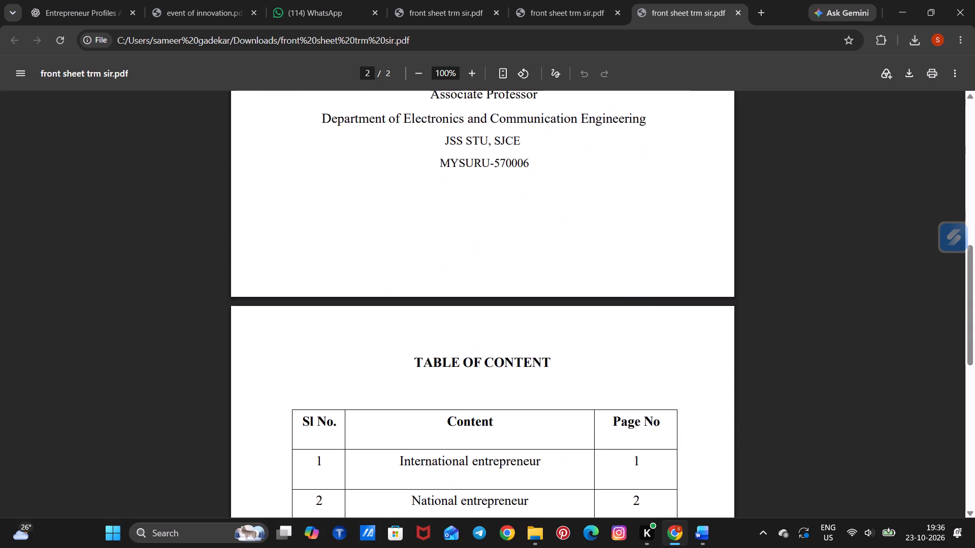
{"action": "scroll", "coordinate": [475, 275], "scroll_direction": "down", "scroll_amount": 8}
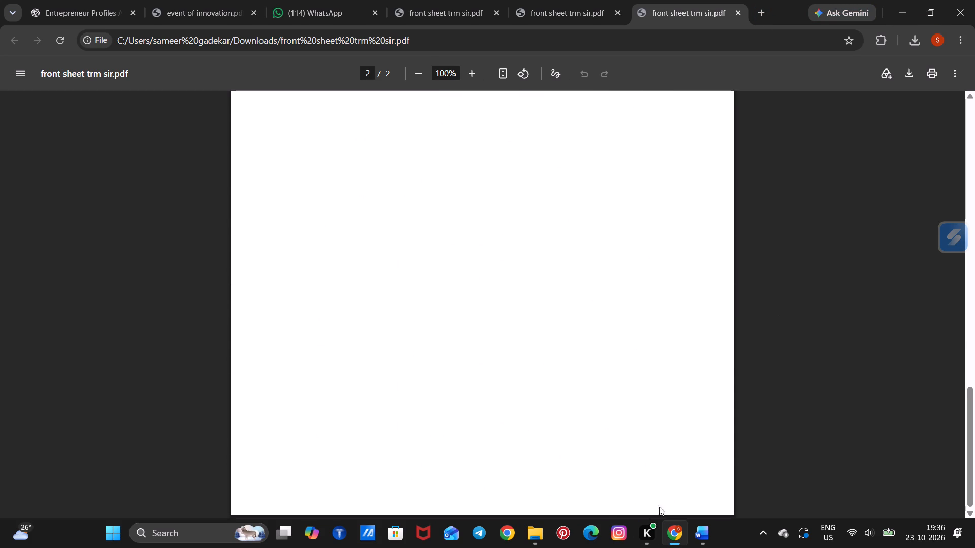
Switch to File Explorer and copy the front sheet trm sir PDF from the Downloads folder.
{"action": "left_click", "coordinate": [532, 542]}
{"action": "left_click", "coordinate": [599, 477]}
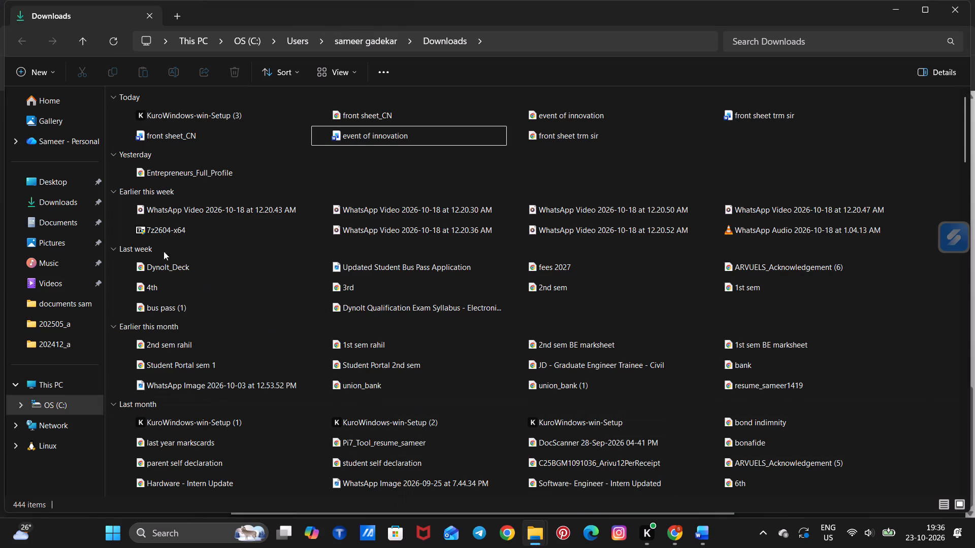
{"action": "left_click", "coordinate": [392, 165]}
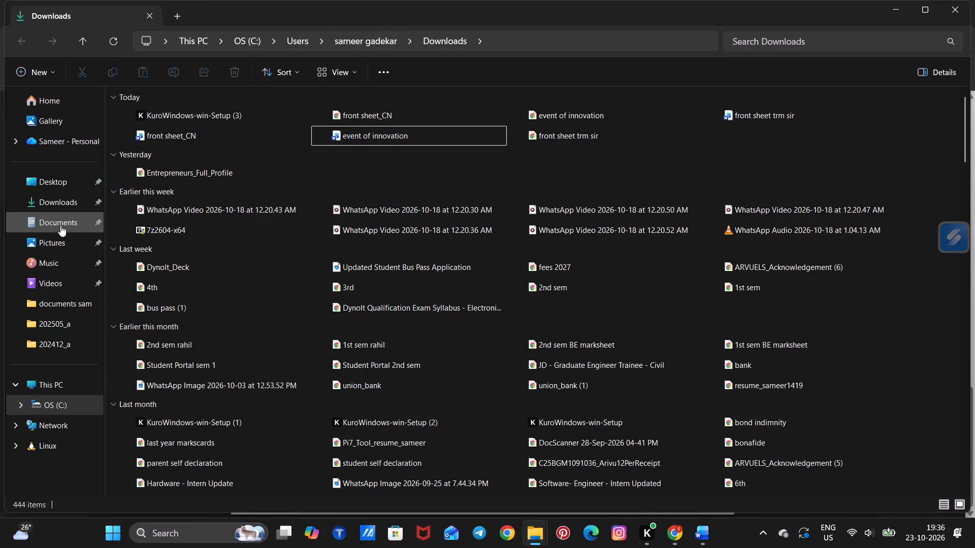
{"action": "left_click", "coordinate": [55, 208]}
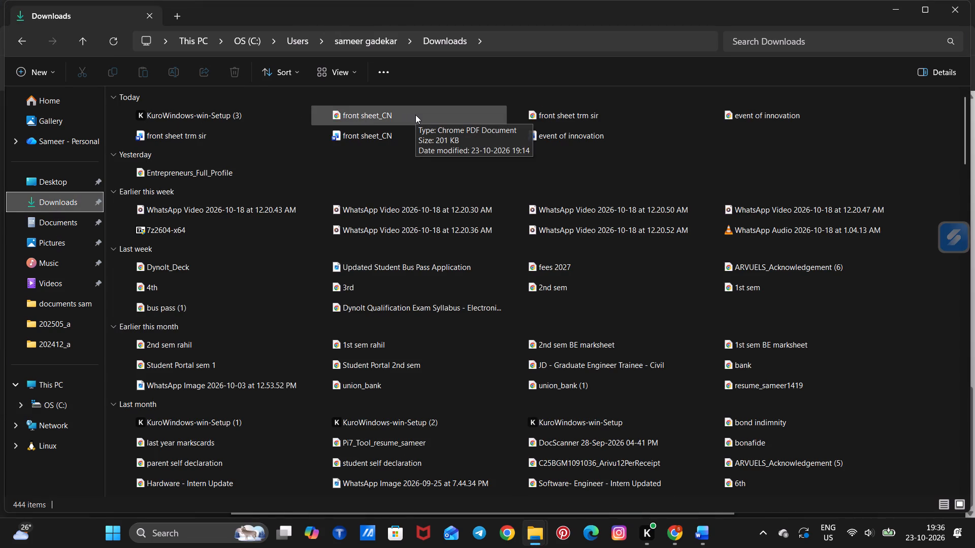
{"action": "left_click", "coordinate": [365, 176]}
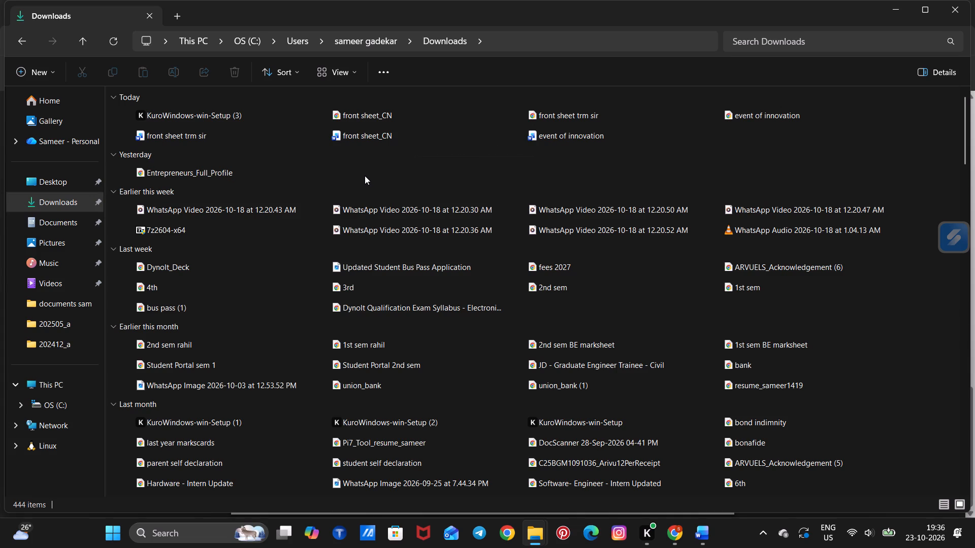
{"action": "left_click", "coordinate": [592, 108]}
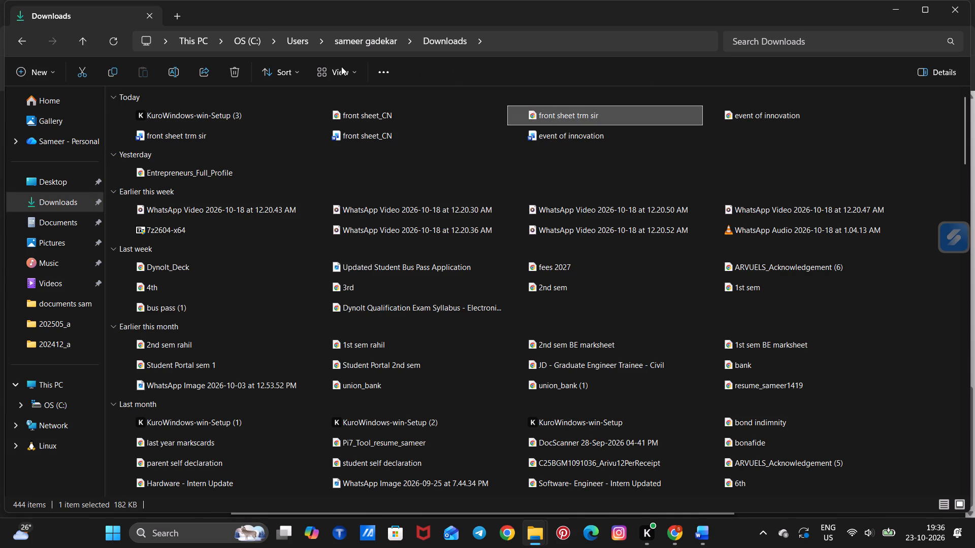
{"action": "left_click", "coordinate": [109, 74]}
Switch back to the Chrome window.
{"action": "left_click", "coordinate": [674, 532]}
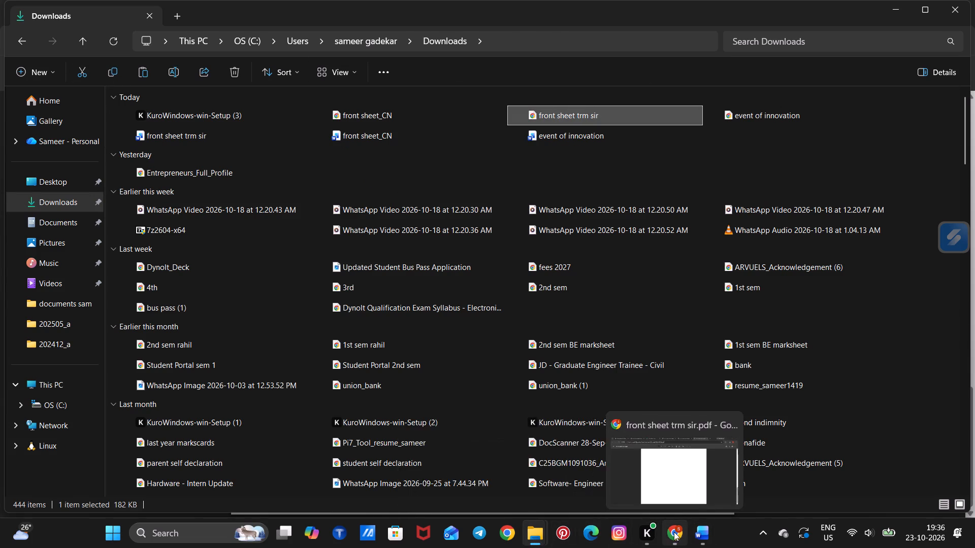